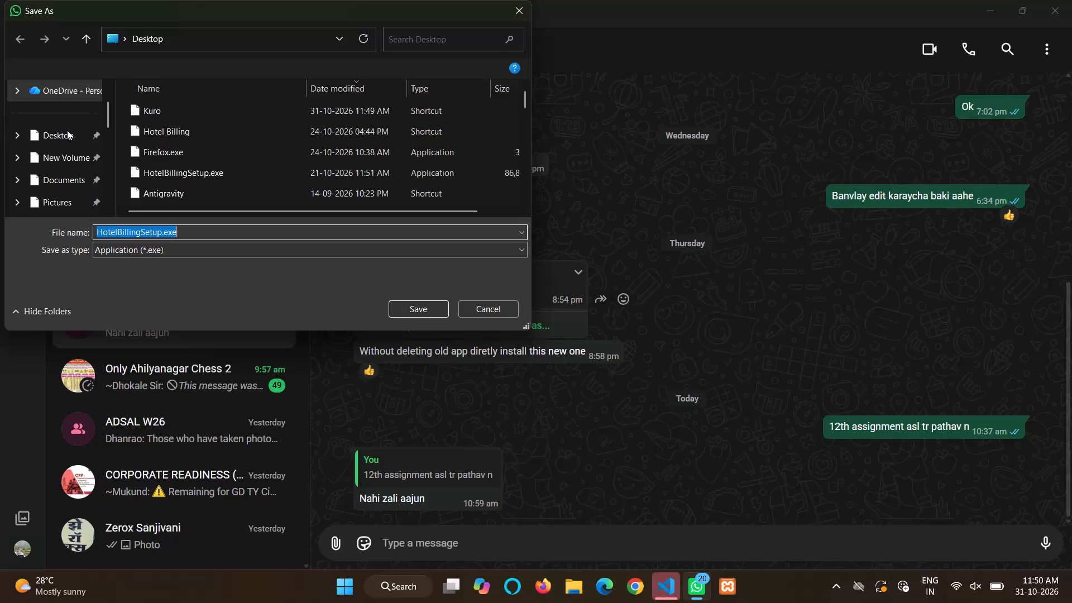
Save the HotelBillingSetup.exe file from the chat to the Desktop, keeping its name and the Application (*.exe) type.
{"action": "left_click", "coordinate": [59, 131]}
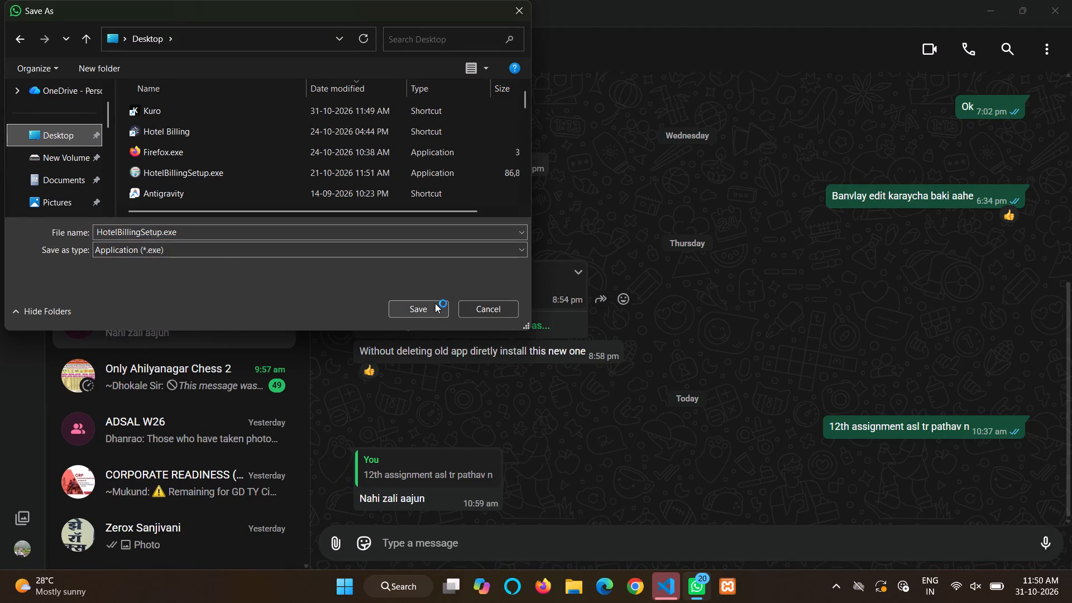
{"action": "left_click", "coordinate": [351, 248]}
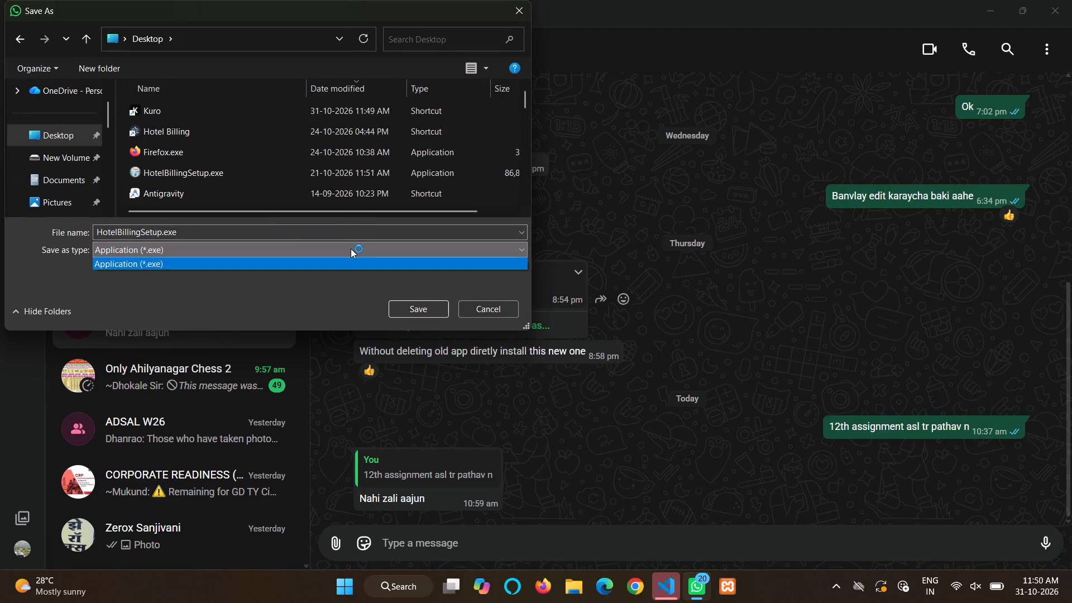
{"action": "left_click", "coordinate": [351, 248]}
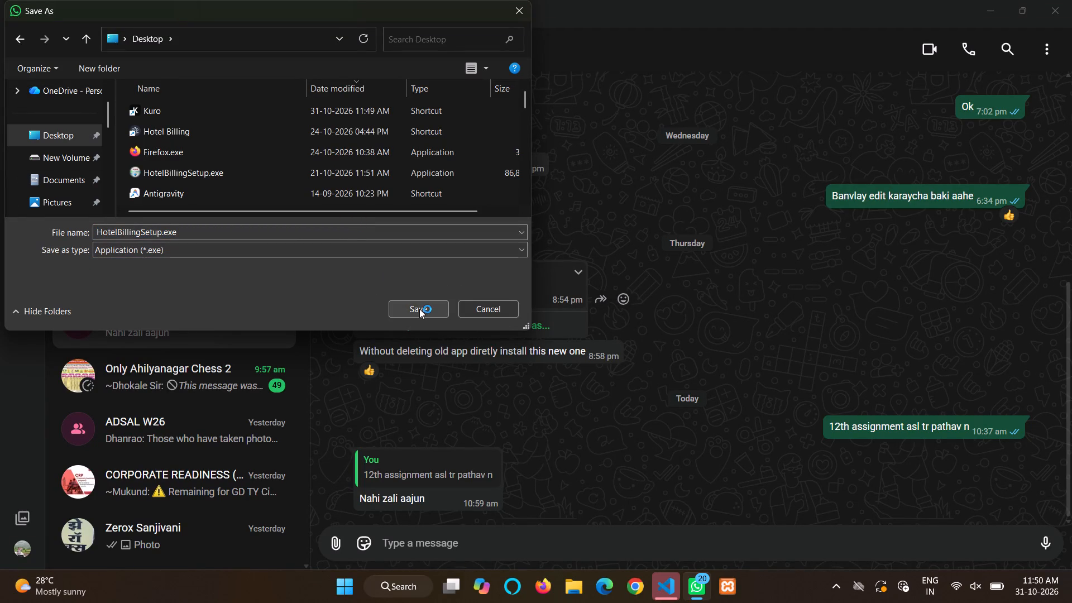
{"action": "left_click", "coordinate": [419, 309]}
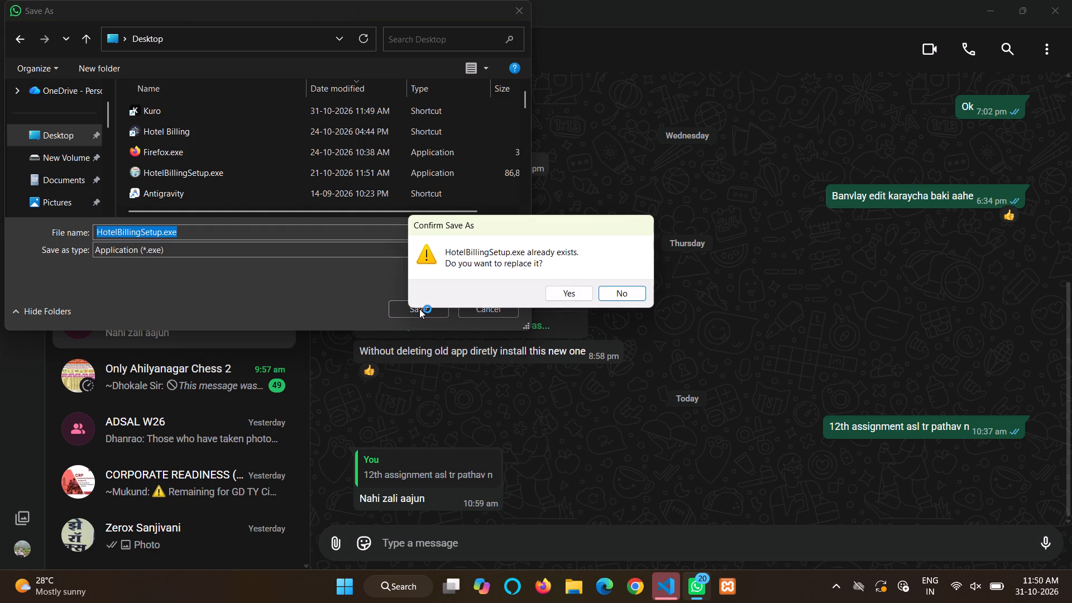
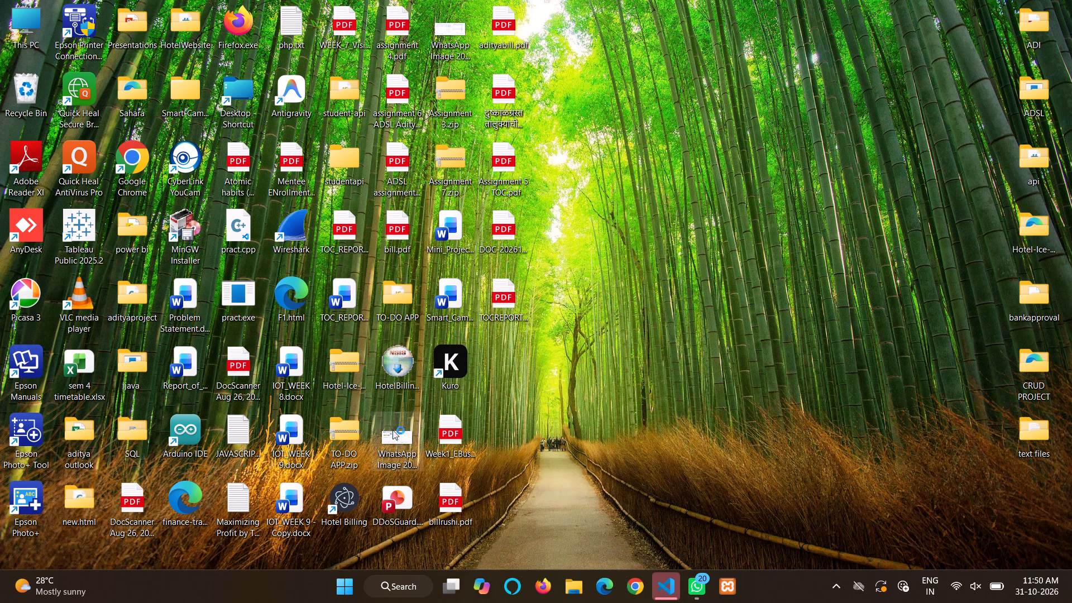
Look through the desktop items whose names begin with H to locate the saved HotelBillingSetup file.
{"action": "left_click", "coordinate": [389, 356]}
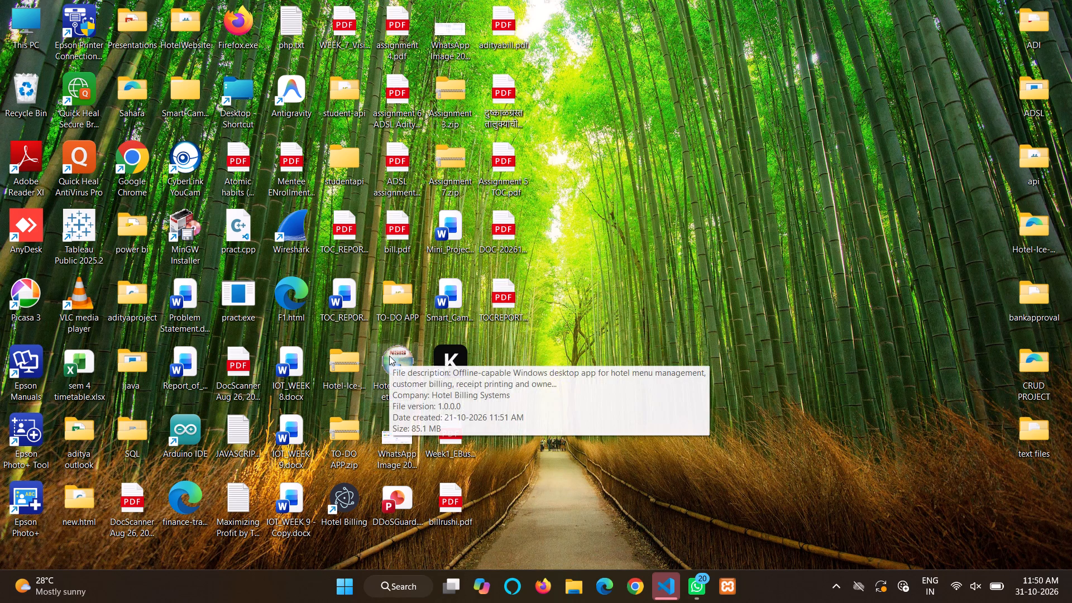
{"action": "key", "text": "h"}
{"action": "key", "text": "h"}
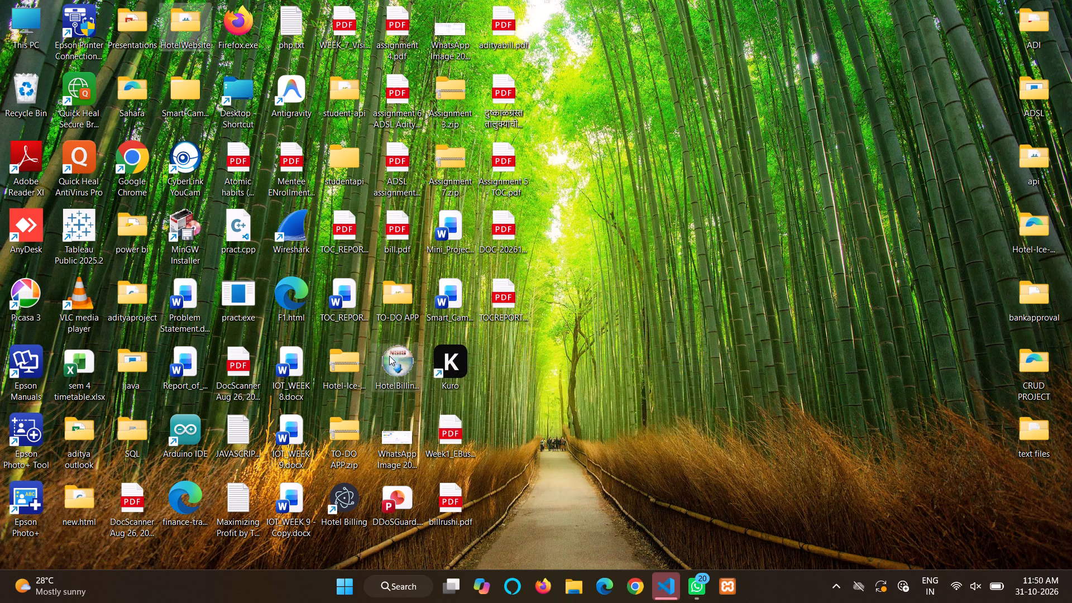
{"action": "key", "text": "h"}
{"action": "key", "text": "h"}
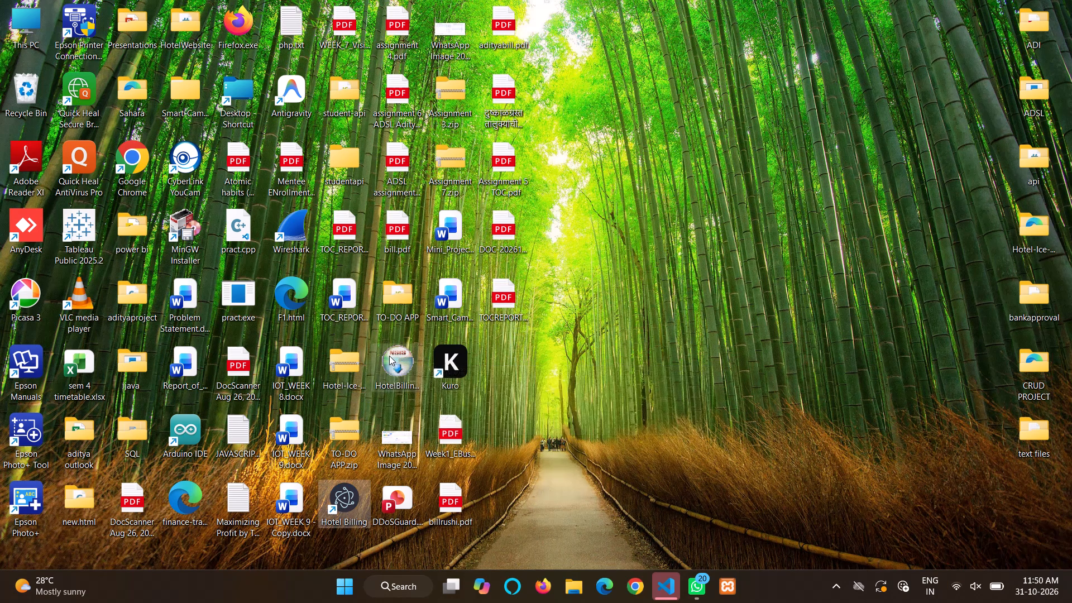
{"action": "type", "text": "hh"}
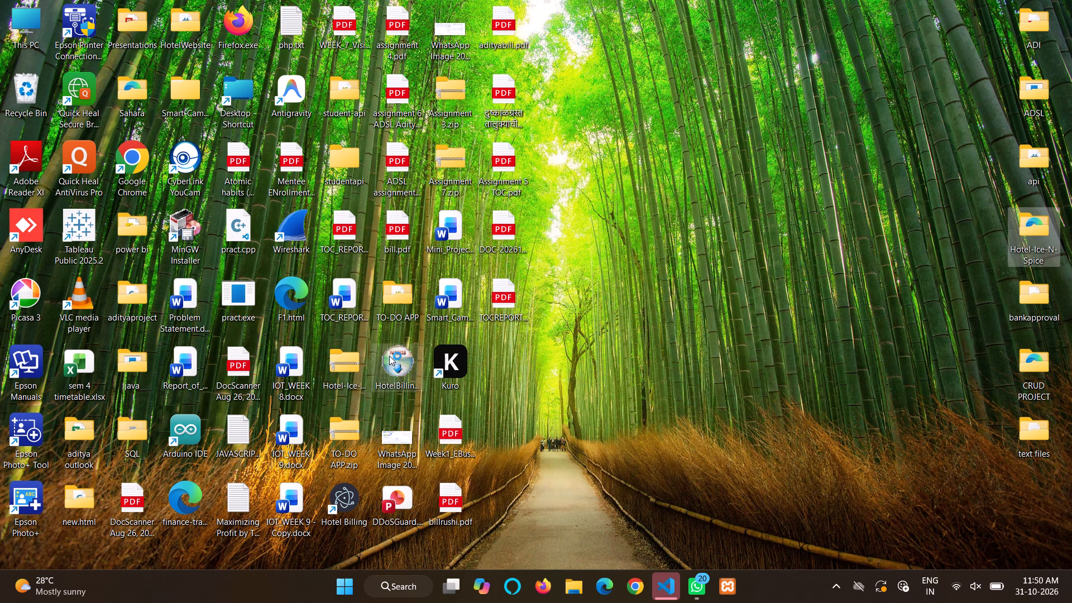
{"action": "left_click", "coordinate": [699, 542]}
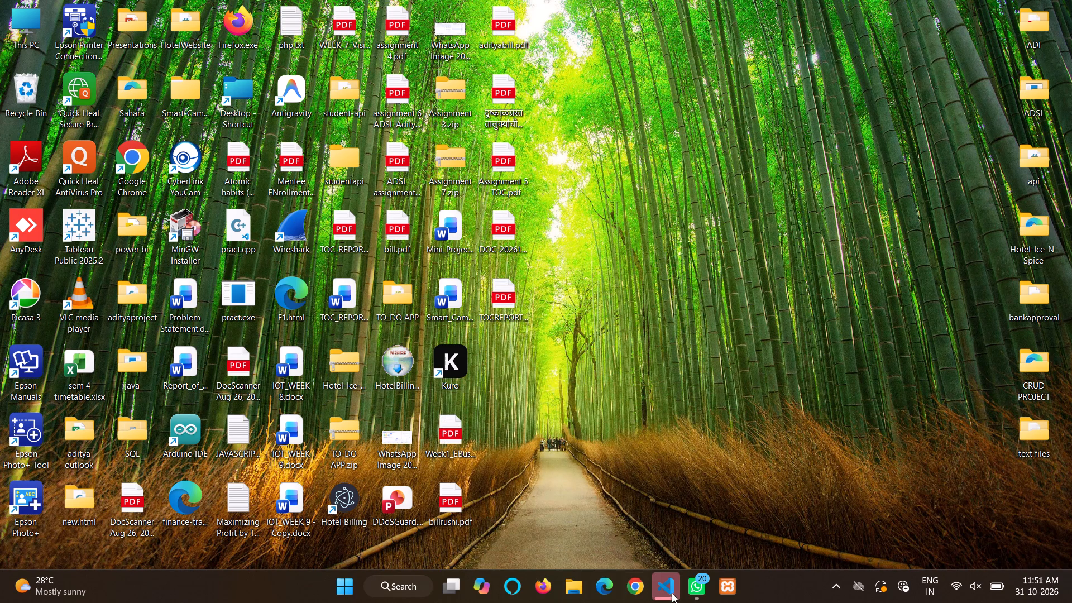
Switch back to WhatsApp.
{"action": "left_click", "coordinate": [697, 591]}
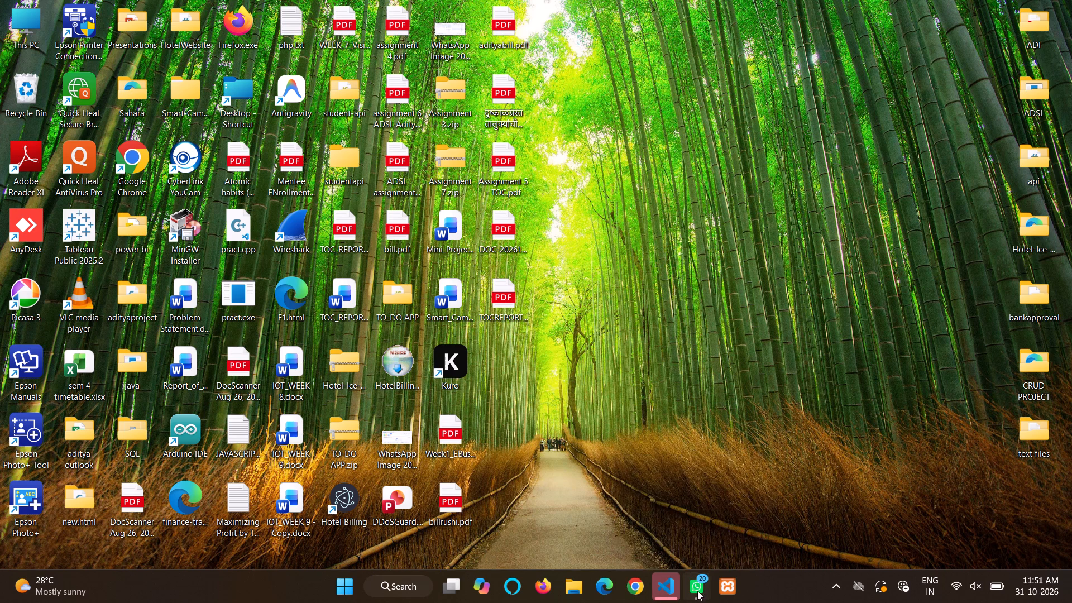
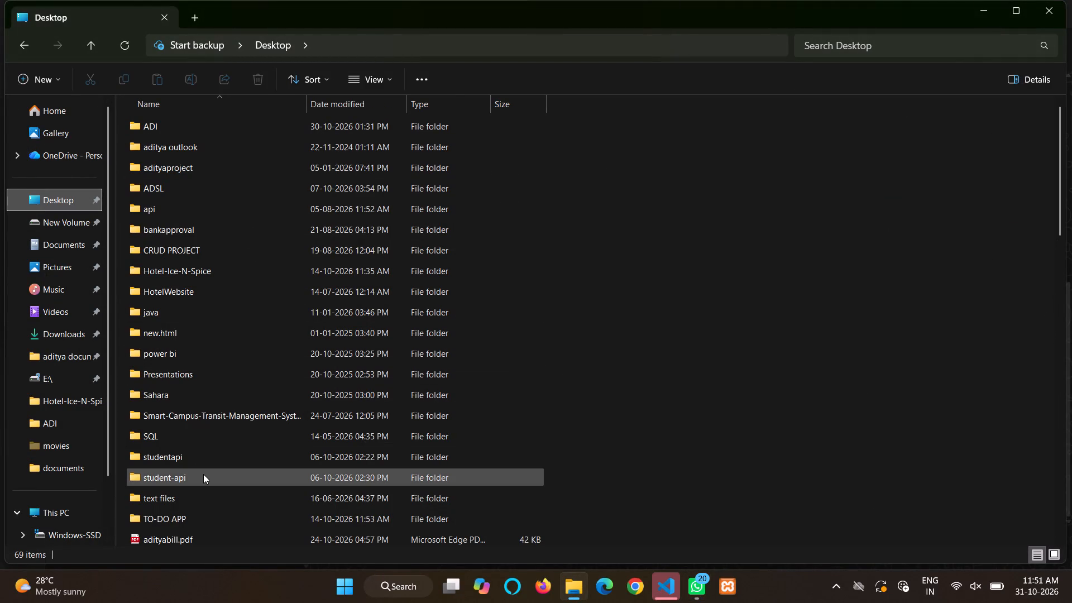
Launch HotelBillingSetup.exe from the Desktop folder and allow it to run anyway despite the SmartScreen block.
{"action": "scroll", "coordinate": [203, 474], "scroll_direction": "down", "scroll_amount": 4}
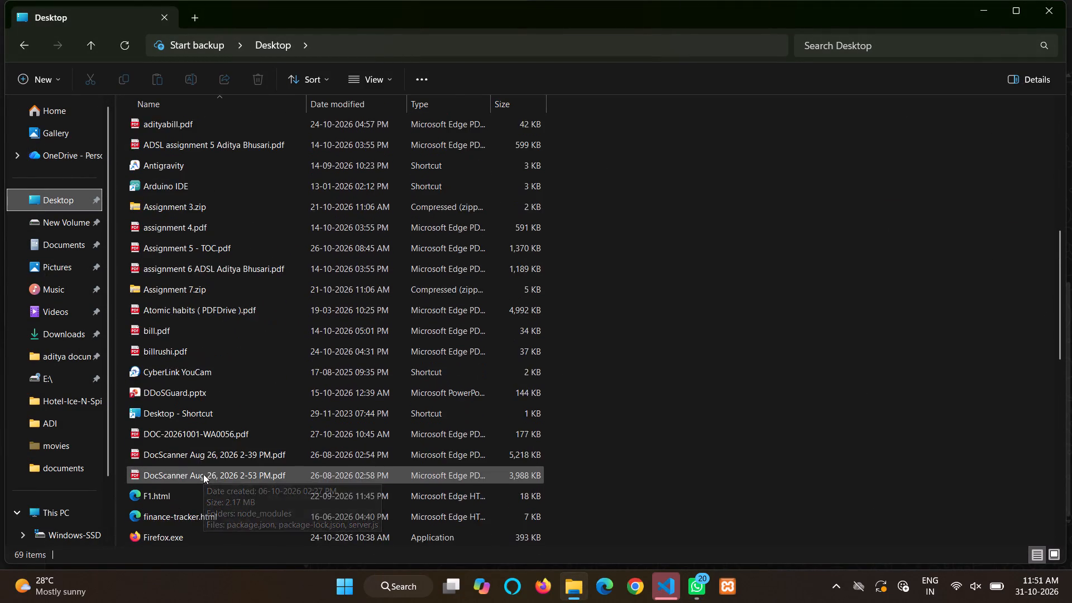
{"action": "scroll", "coordinate": [203, 474], "scroll_direction": "down", "scroll_amount": 5}
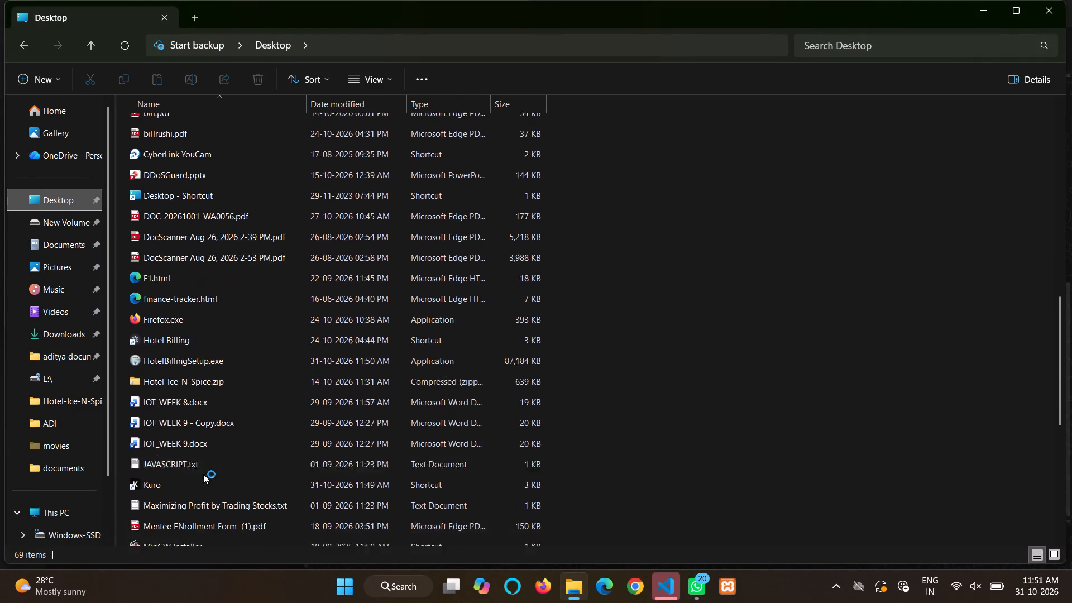
{"action": "scroll", "coordinate": [203, 474], "scroll_direction": "down", "scroll_amount": 1}
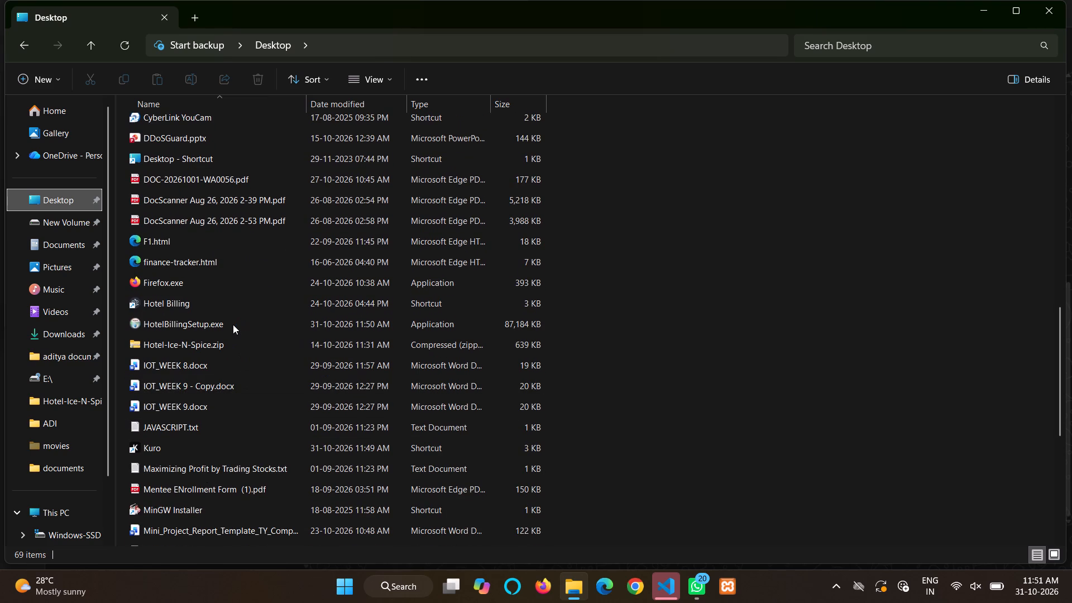
{"action": "scroll", "coordinate": [233, 324], "scroll_direction": "down", "scroll_amount": 3}
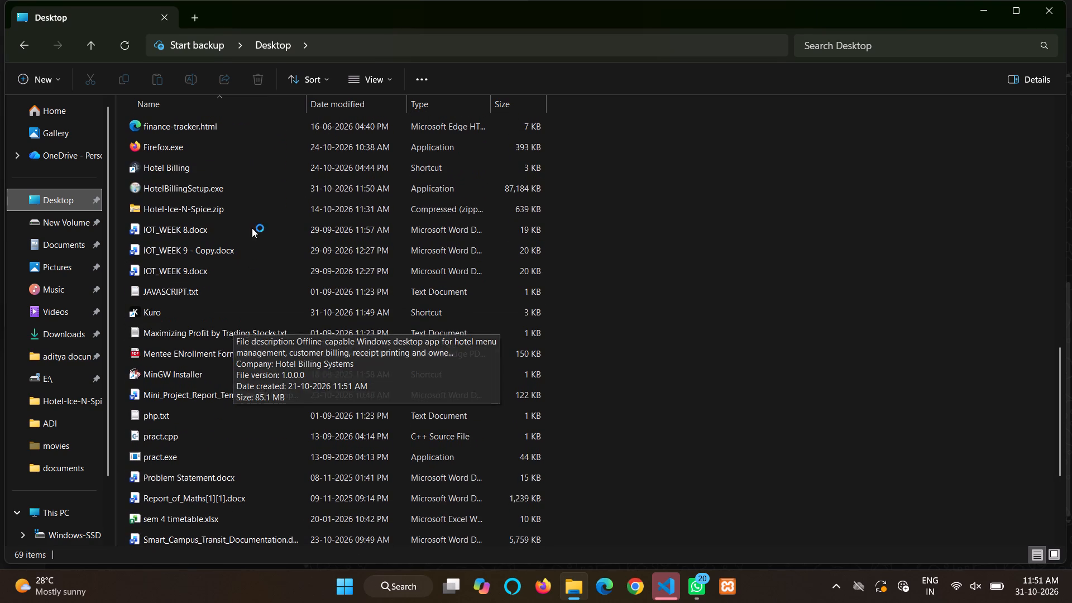
{"action": "left_click", "coordinate": [341, 189]}
{"action": "key", "text": "Return"}
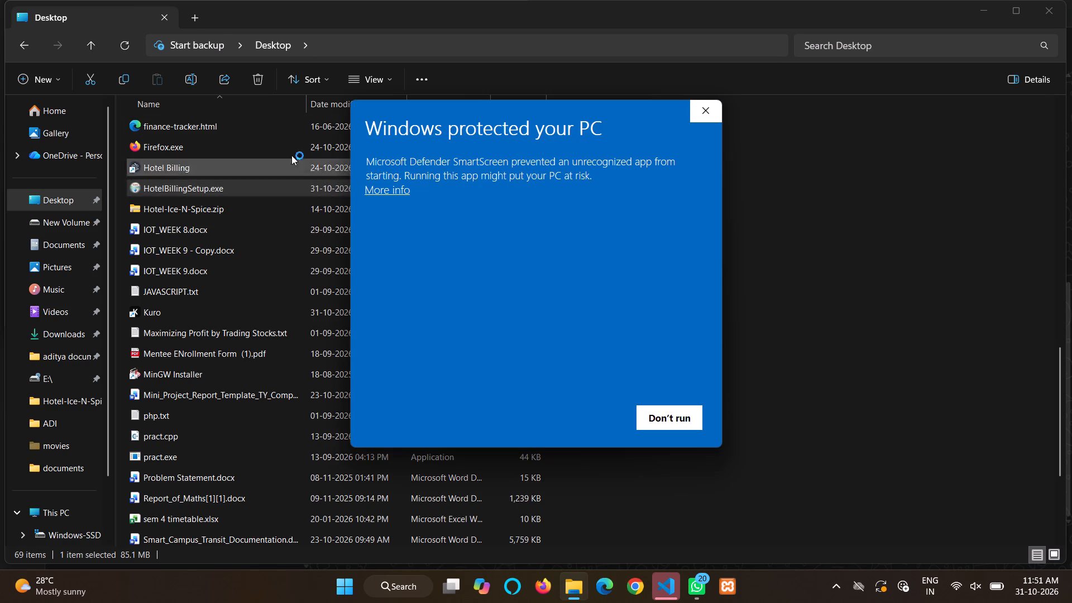
{"action": "left_click", "coordinate": [391, 185]}
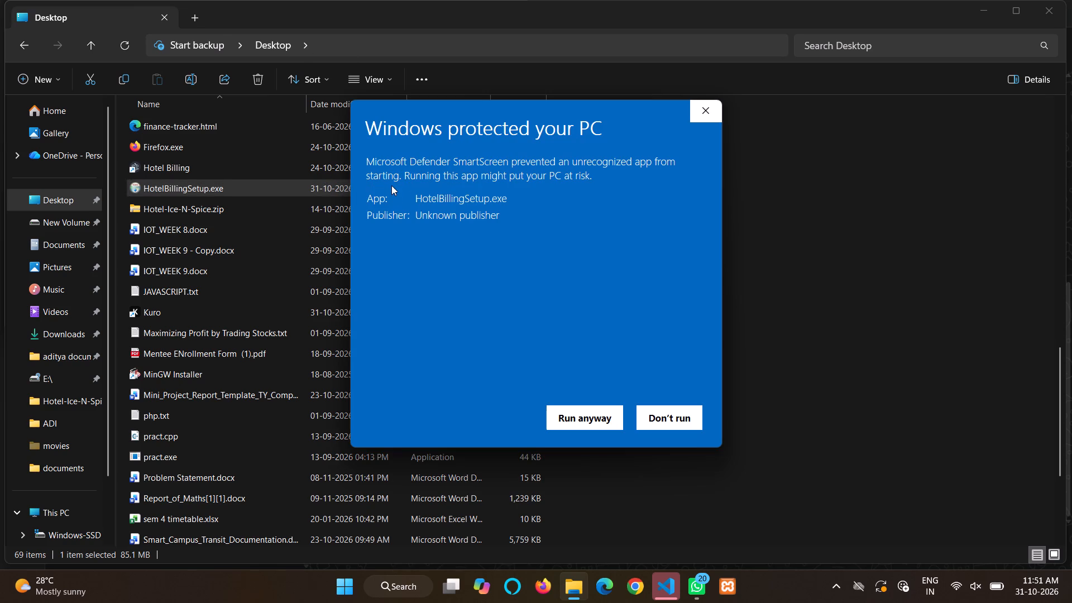
{"action": "left_click", "coordinate": [597, 425]}
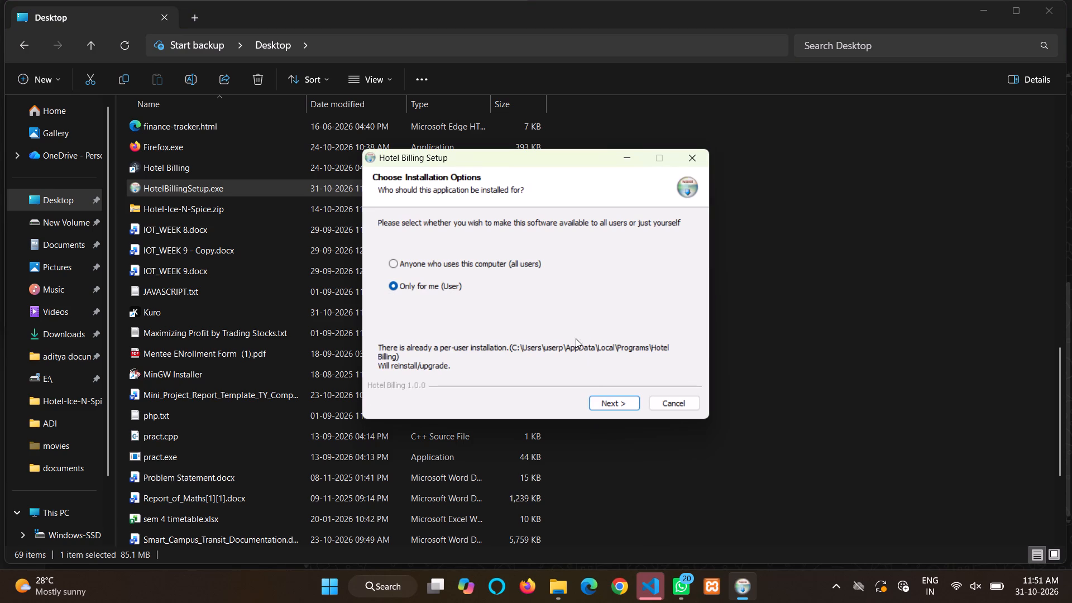
Install Hotel Billing for the current user only in the proposed destination folder, and finish setup with Run Hotel Billing enabled.
{"action": "left_click", "coordinate": [607, 403]}
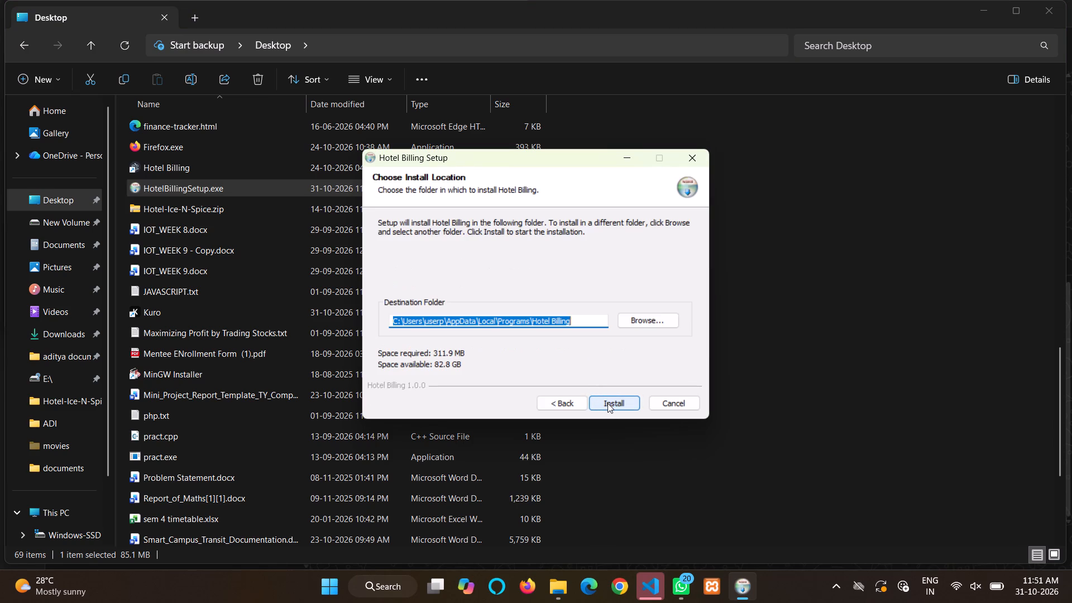
{"action": "left_click", "coordinate": [607, 403]}
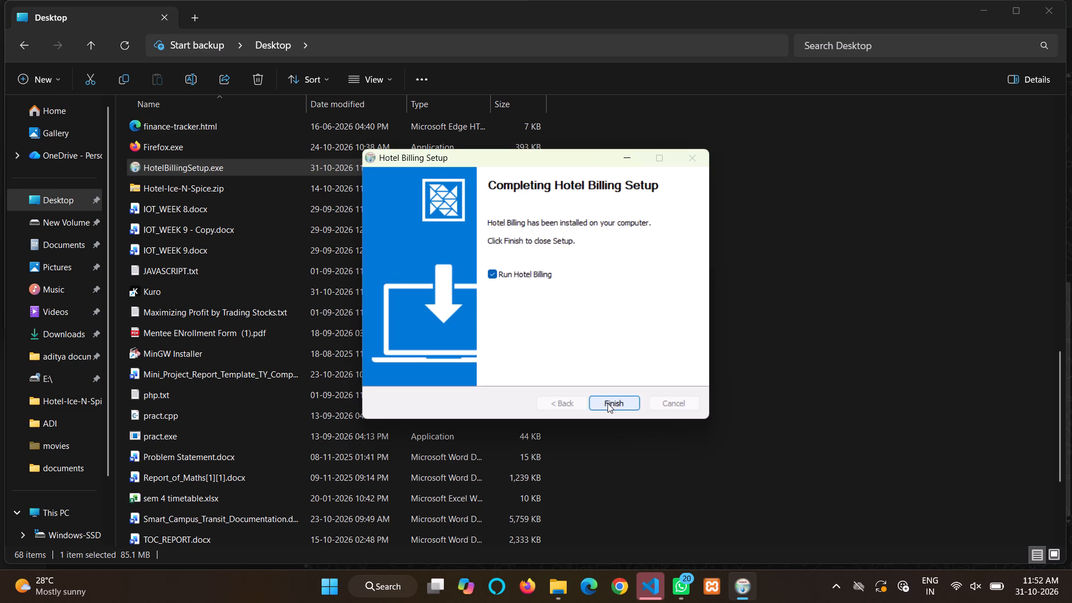
{"action": "left_click", "coordinate": [607, 403]}
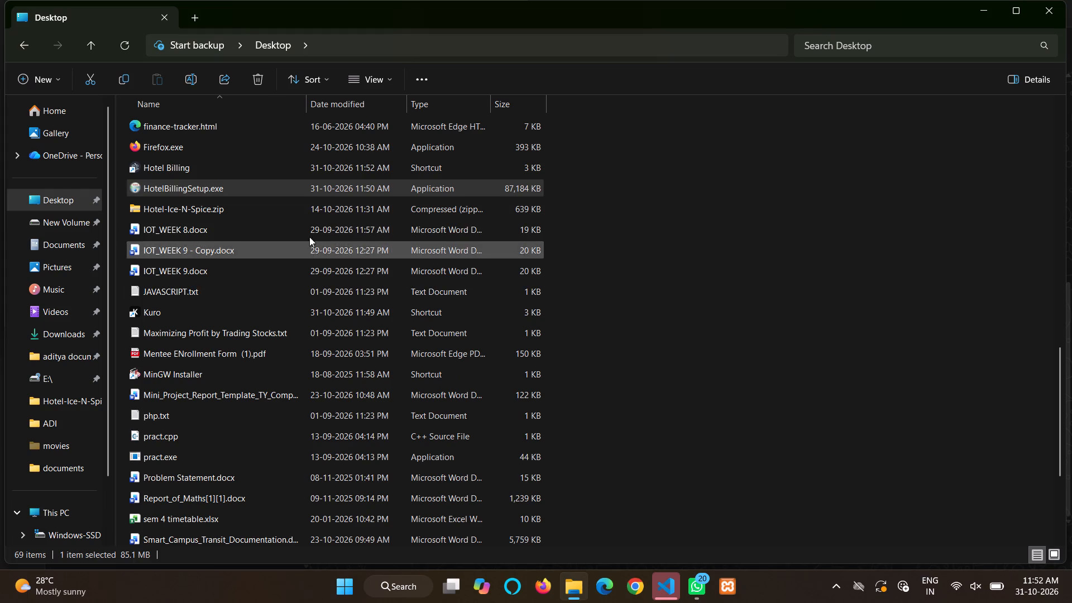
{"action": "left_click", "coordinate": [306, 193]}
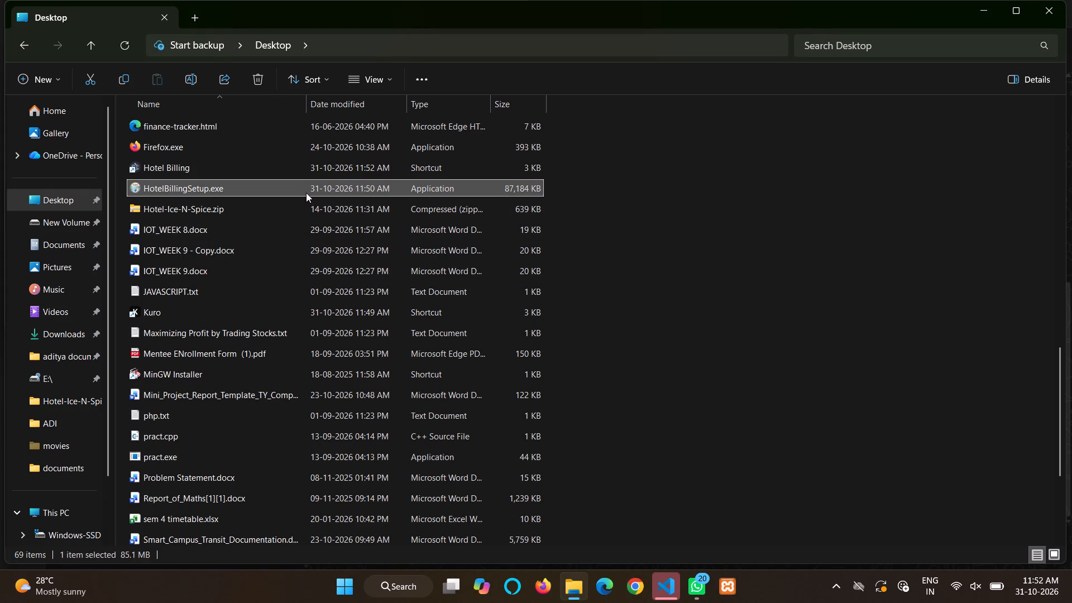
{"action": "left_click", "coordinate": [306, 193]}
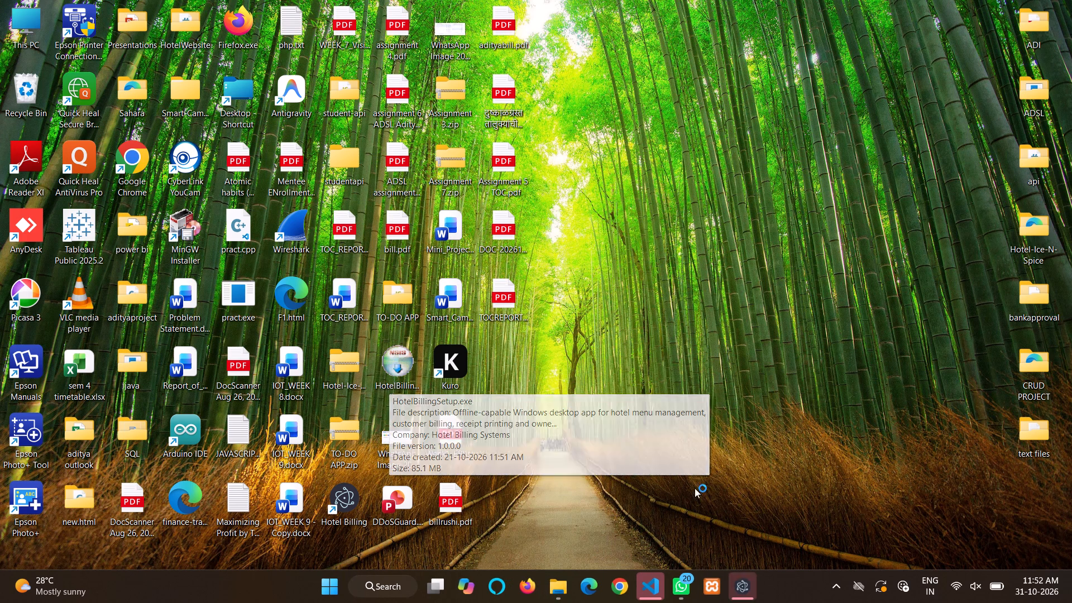
Switch to the Hotel Billing app and maximize its window.
{"action": "left_click", "coordinate": [748, 591]}
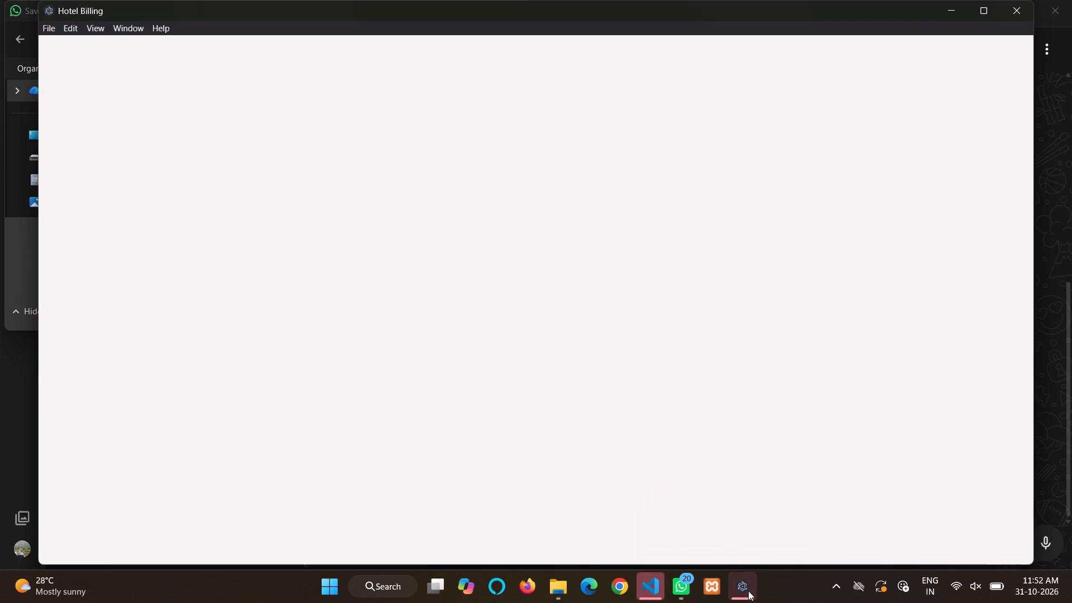
{"action": "left_click", "coordinate": [985, 15]}
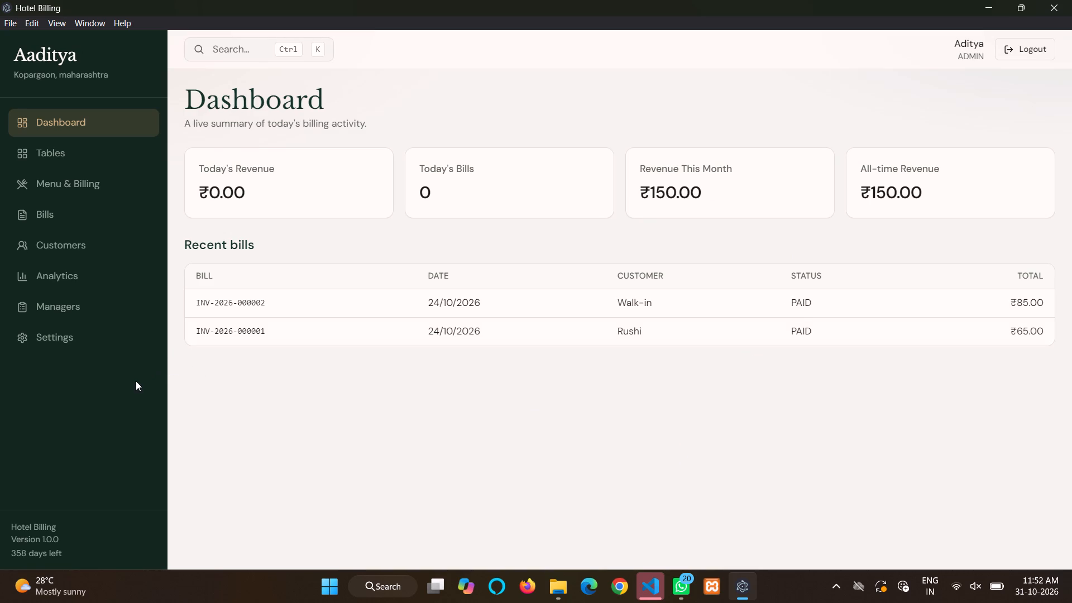
Open the Managers page in Hotel Billing to view the manager accounts.
{"action": "left_click", "coordinate": [79, 301]}
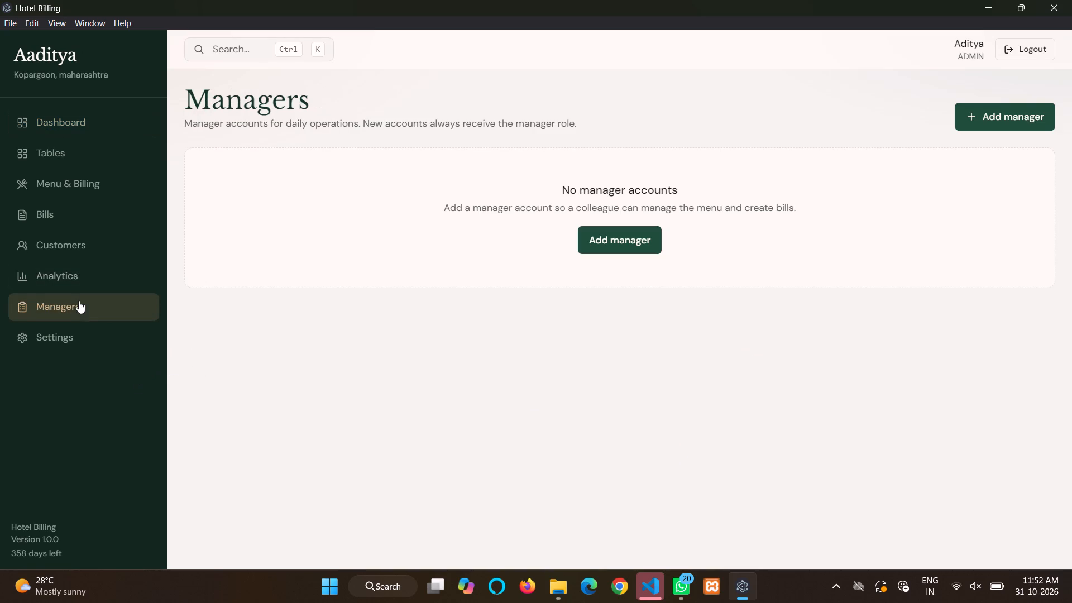
Open the Settings page to view the app's settings.
{"action": "left_click", "coordinate": [74, 331]}
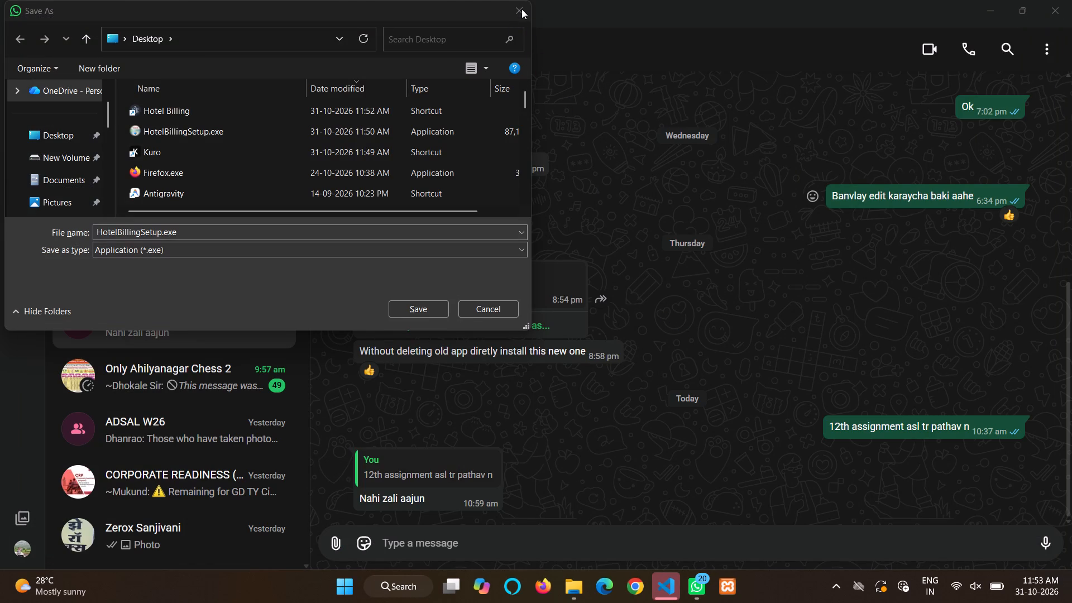
Dismiss the leftover WhatsApp Save As dialog for HotelBillingSetup.exe without saving the file again.
{"action": "left_click", "coordinate": [501, 307]}
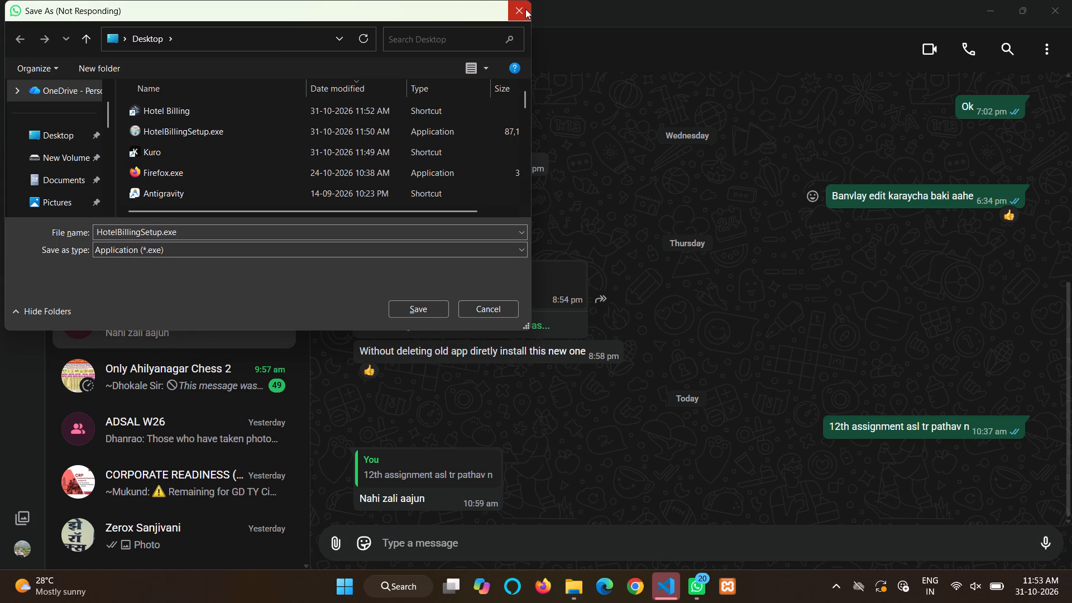
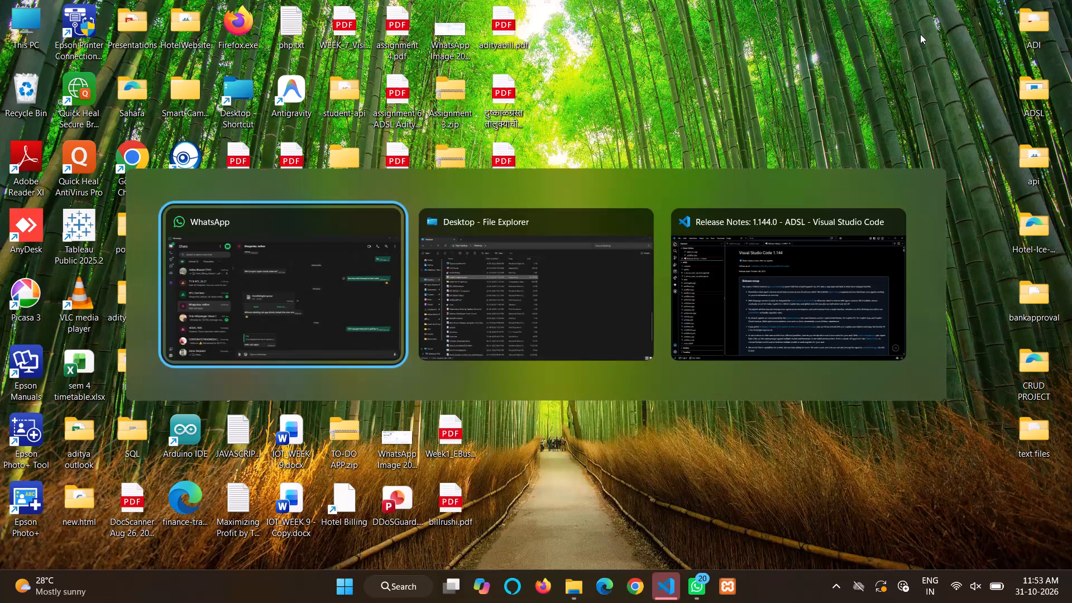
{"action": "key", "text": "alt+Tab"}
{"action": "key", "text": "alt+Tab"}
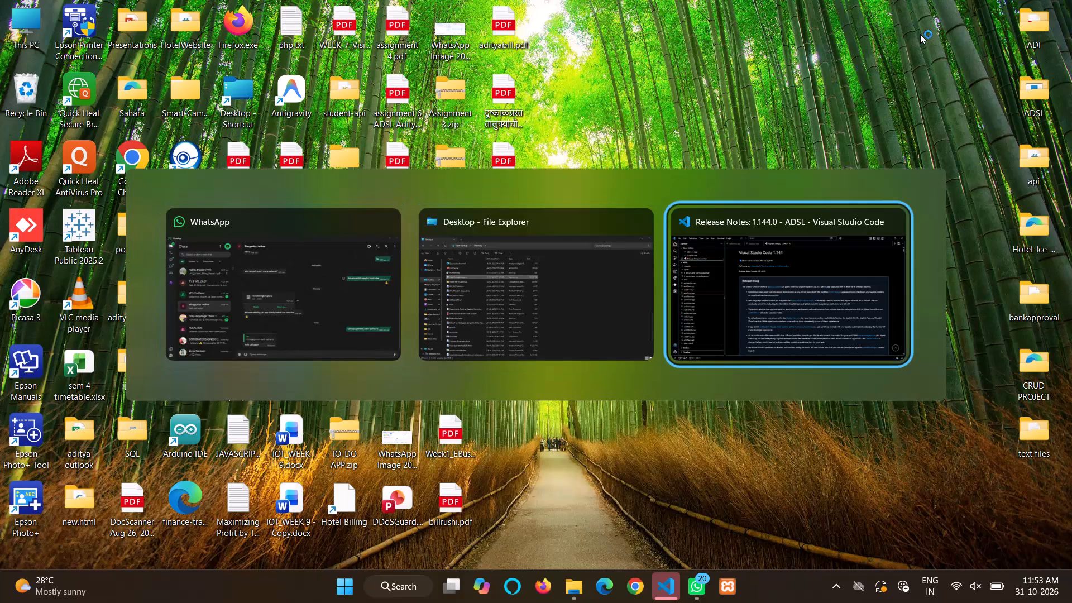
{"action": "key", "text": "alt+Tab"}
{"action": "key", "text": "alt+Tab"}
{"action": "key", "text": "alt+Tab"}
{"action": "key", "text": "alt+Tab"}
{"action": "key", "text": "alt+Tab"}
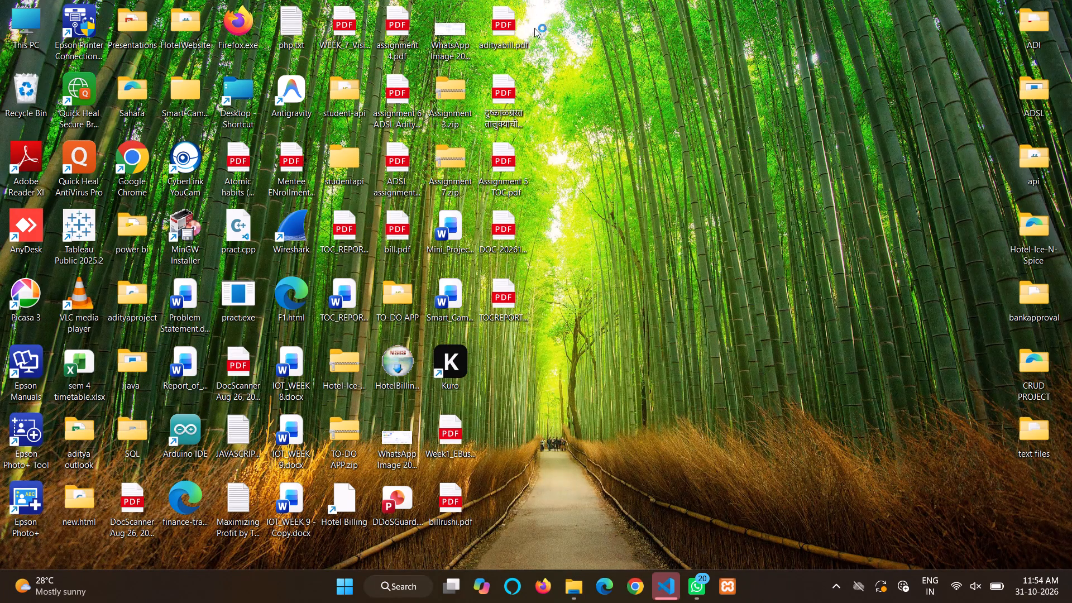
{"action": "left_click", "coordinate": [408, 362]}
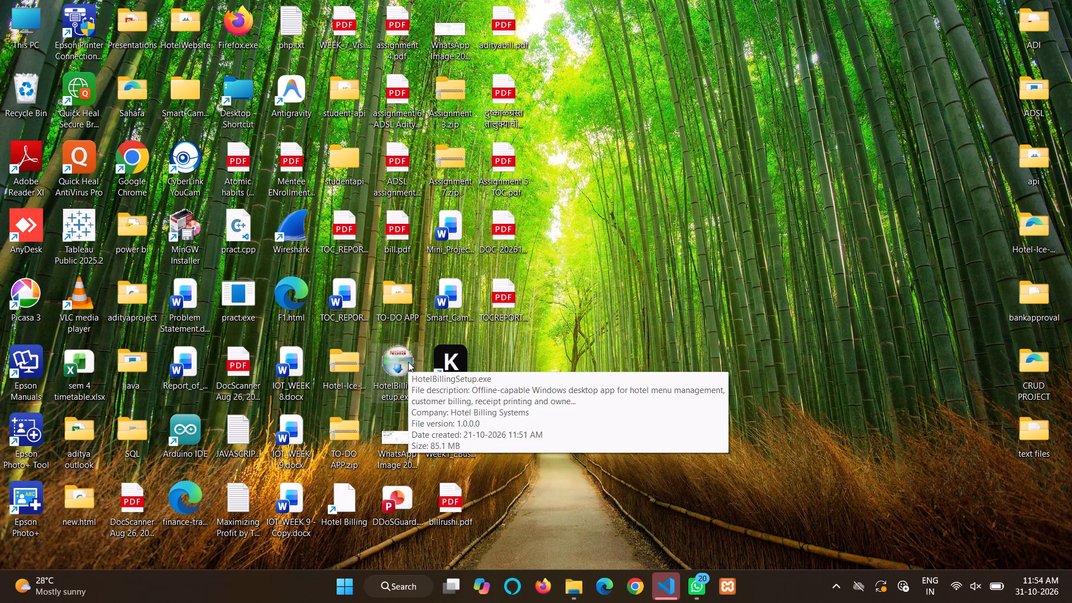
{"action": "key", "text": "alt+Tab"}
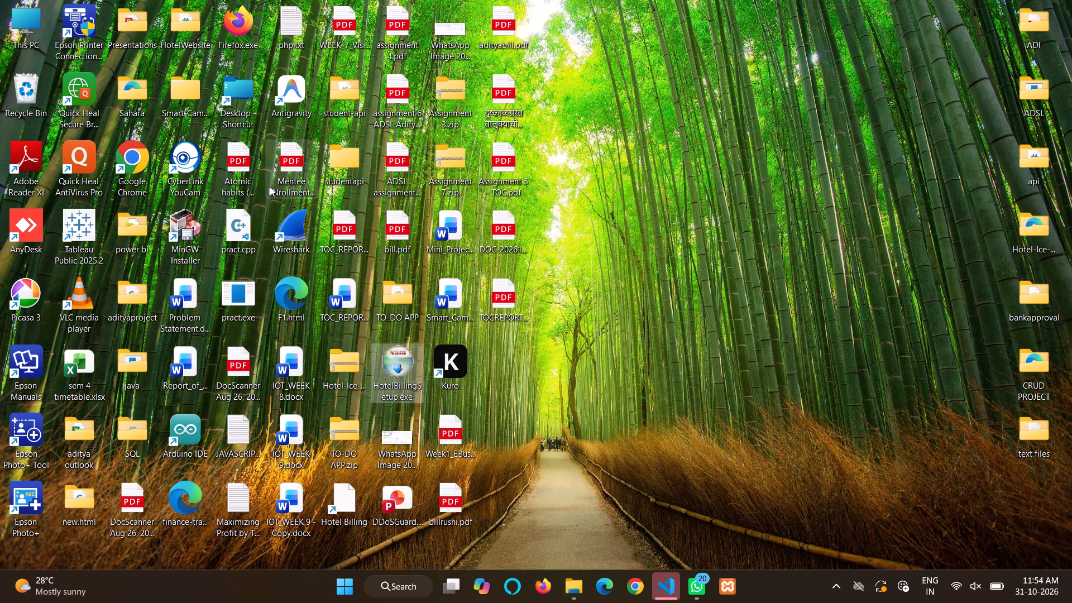
Locate the Hotel Billing app shortcut among the desktop items.
{"action": "key", "text": "h"}
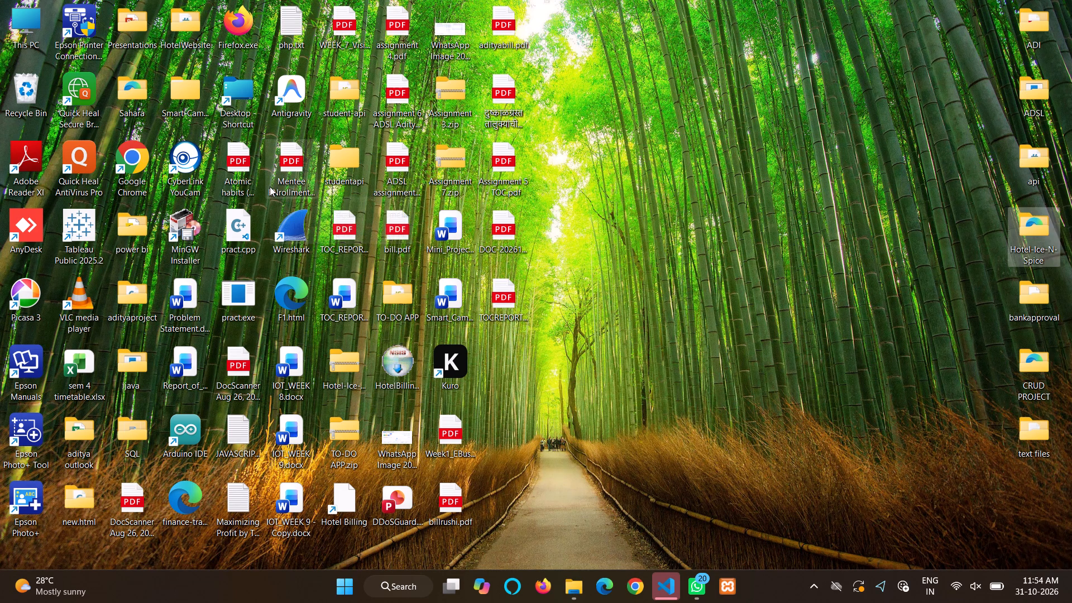
{"action": "key", "text": "h"}
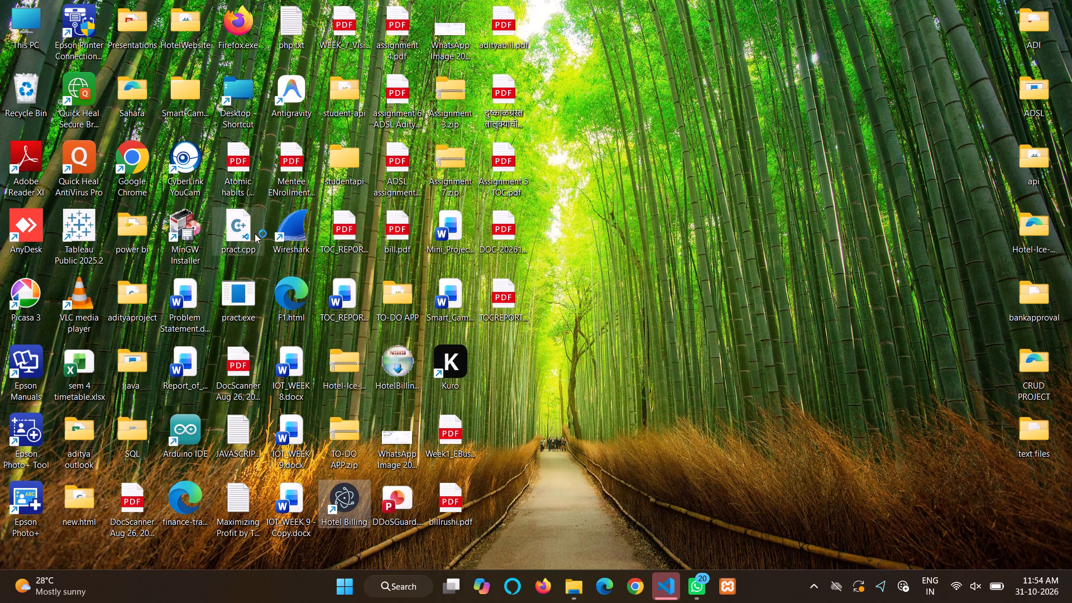
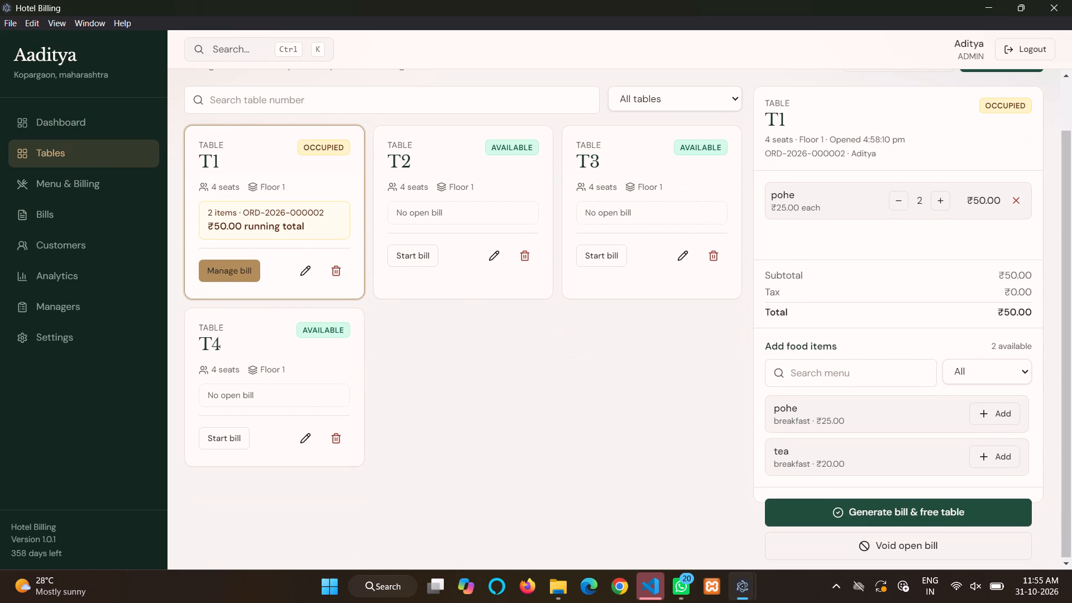
Raise the pohe quantity on table T1 to 3 and generate its bill, leaving the customer and discount defaults.
{"action": "scroll", "coordinate": [853, 429], "scroll_direction": "down", "scroll_amount": 1}
{"action": "left_click", "coordinate": [942, 203]}
{"action": "left_click", "coordinate": [902, 508]}
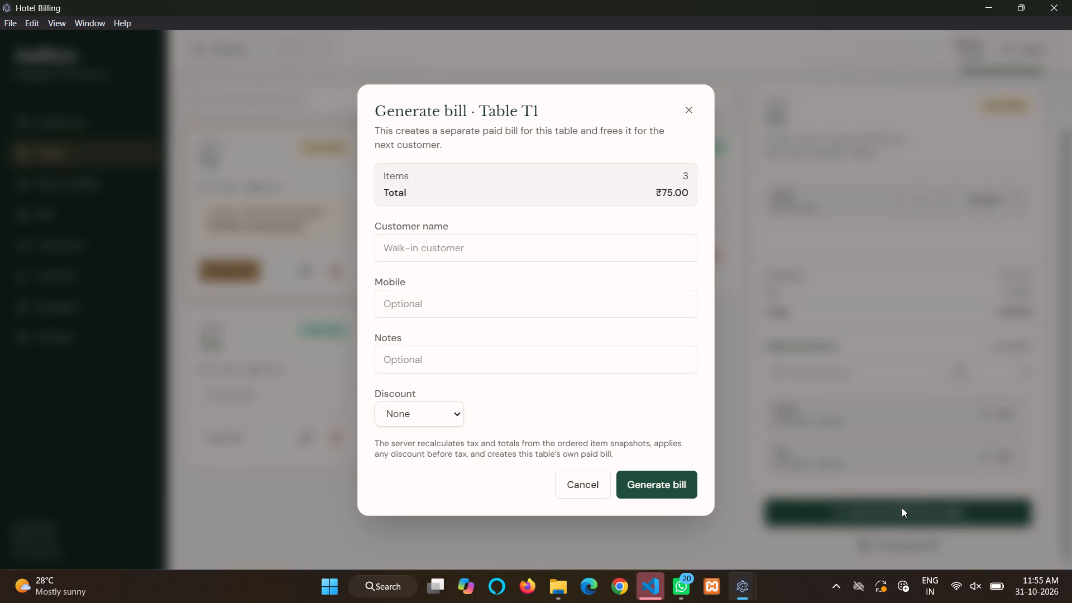
{"action": "left_click", "coordinate": [646, 494]}
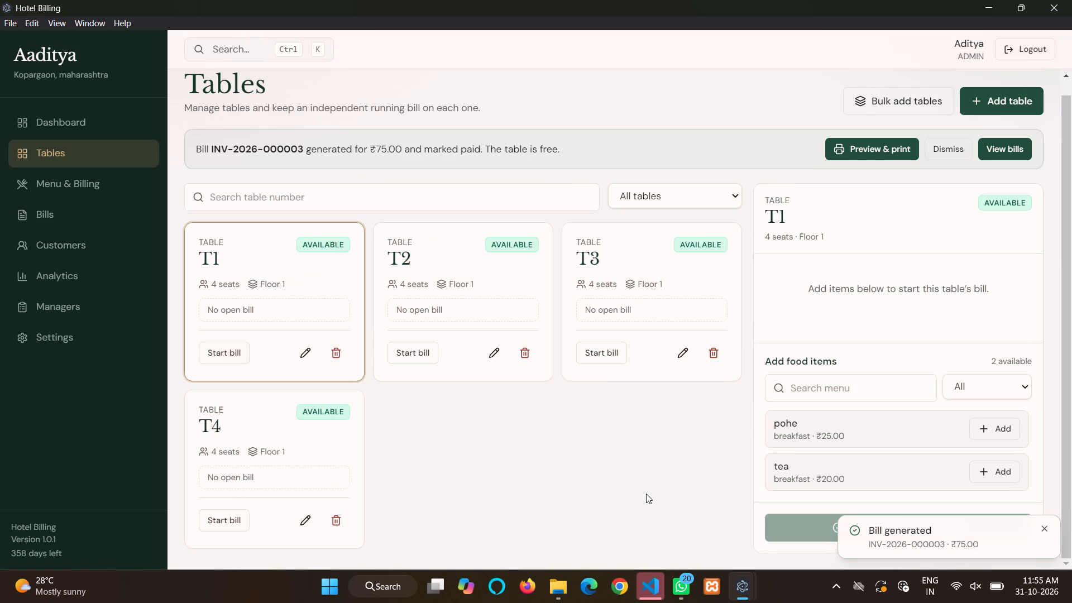
Check the print preview of the newly generated T1 bill twice, closing it each time without printing.
{"action": "scroll", "coordinate": [477, 424], "scroll_direction": "down", "scroll_amount": 2}
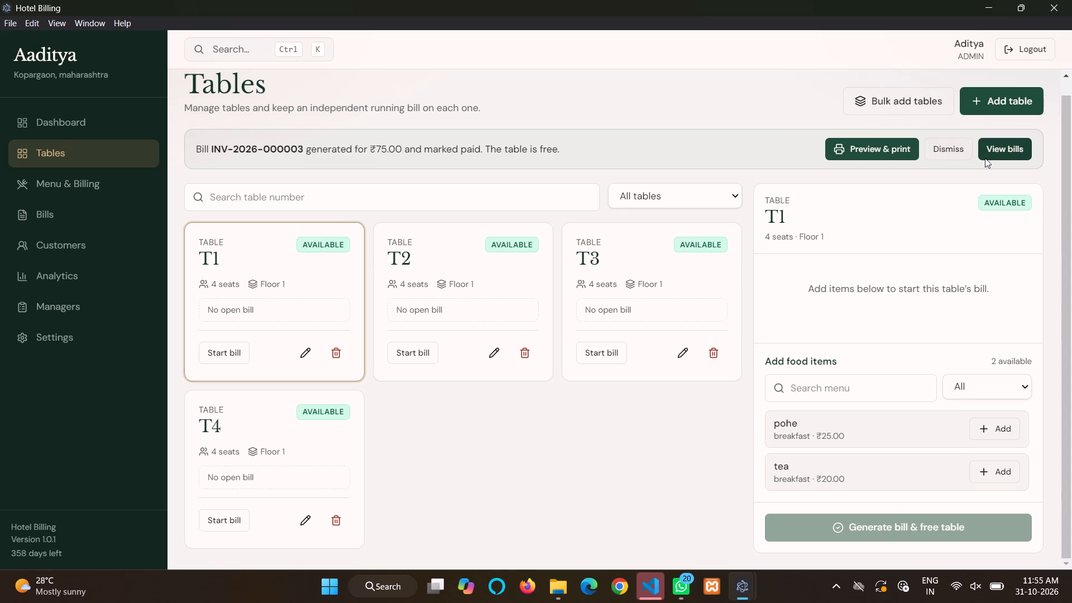
{"action": "left_click", "coordinate": [887, 153]}
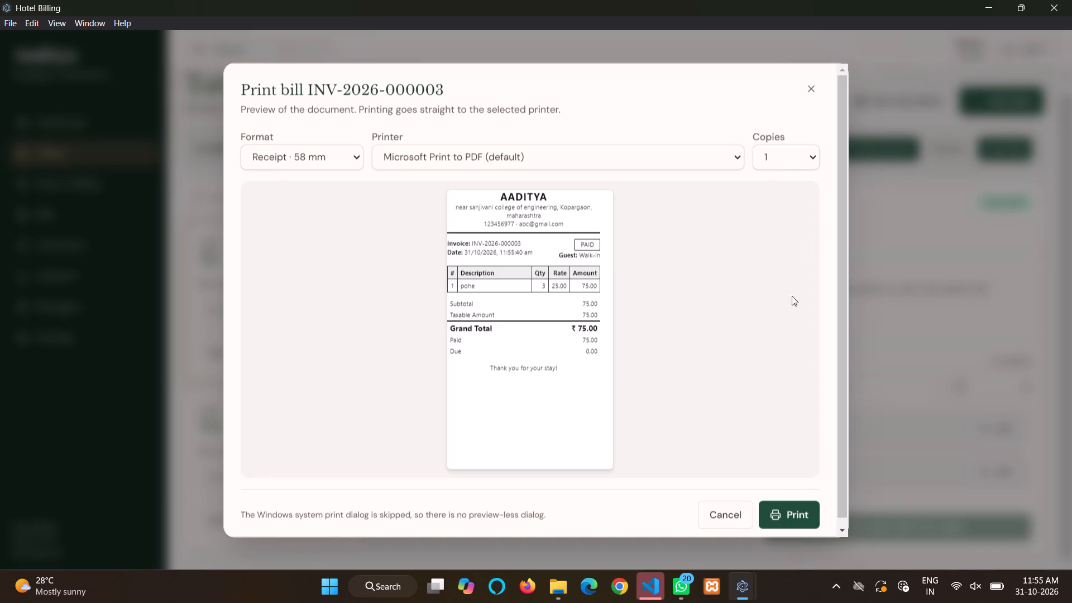
{"action": "left_click", "coordinate": [813, 87]}
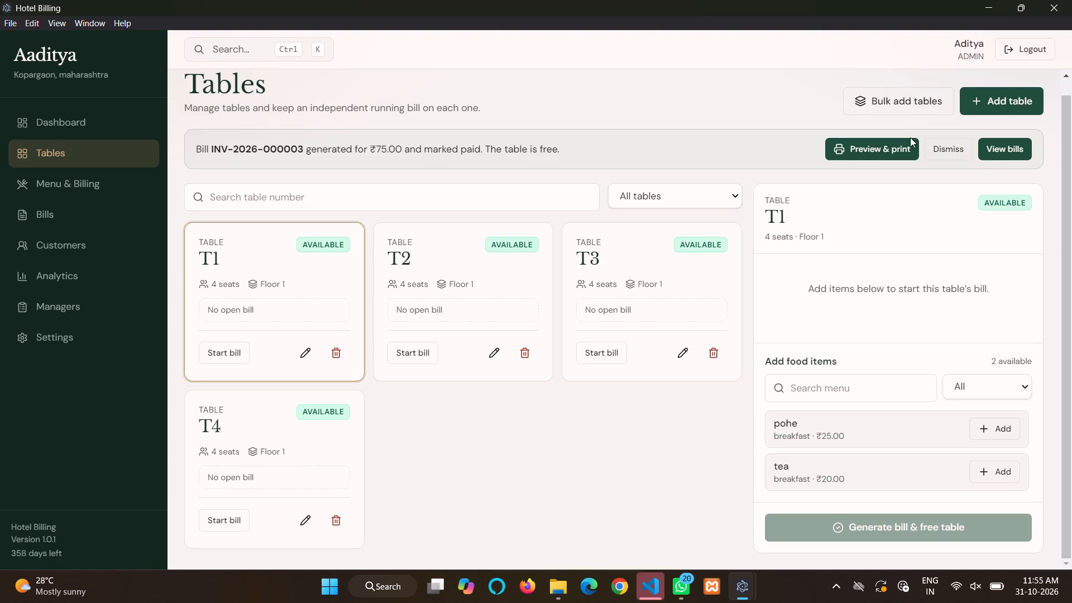
{"action": "left_click", "coordinate": [882, 157]}
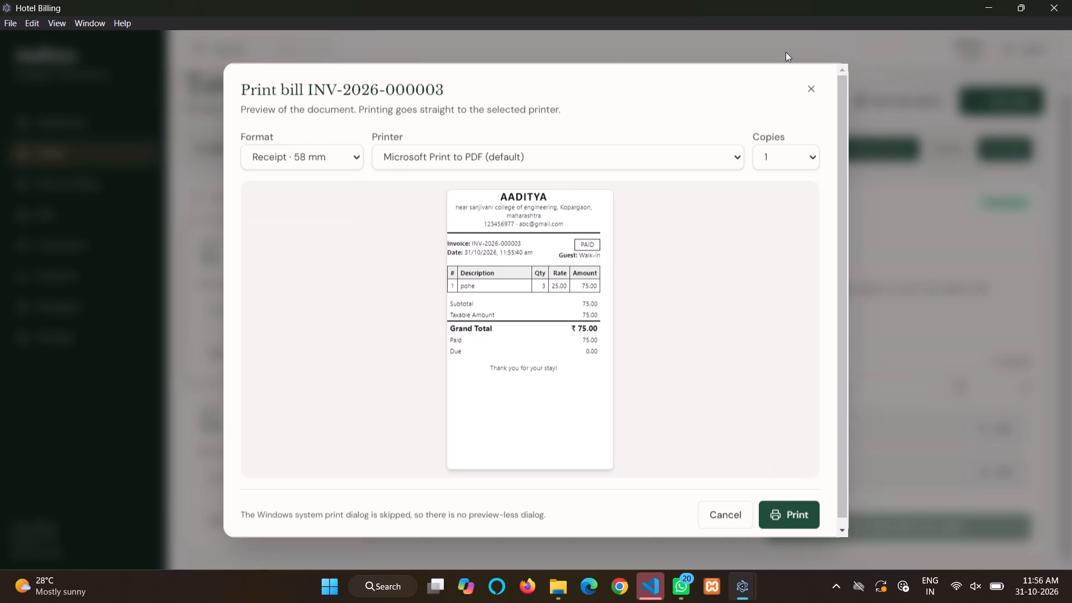
{"action": "left_click", "coordinate": [812, 89]}
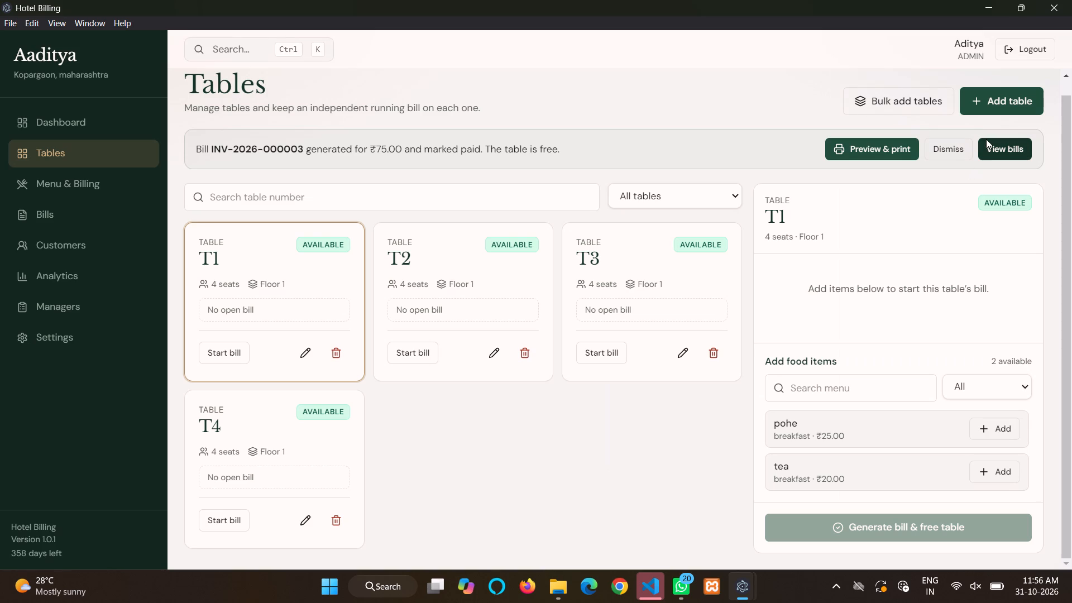
Review the bills list from the generated-bill notice, and return to the Tables page.
{"action": "left_click", "coordinate": [992, 150]}
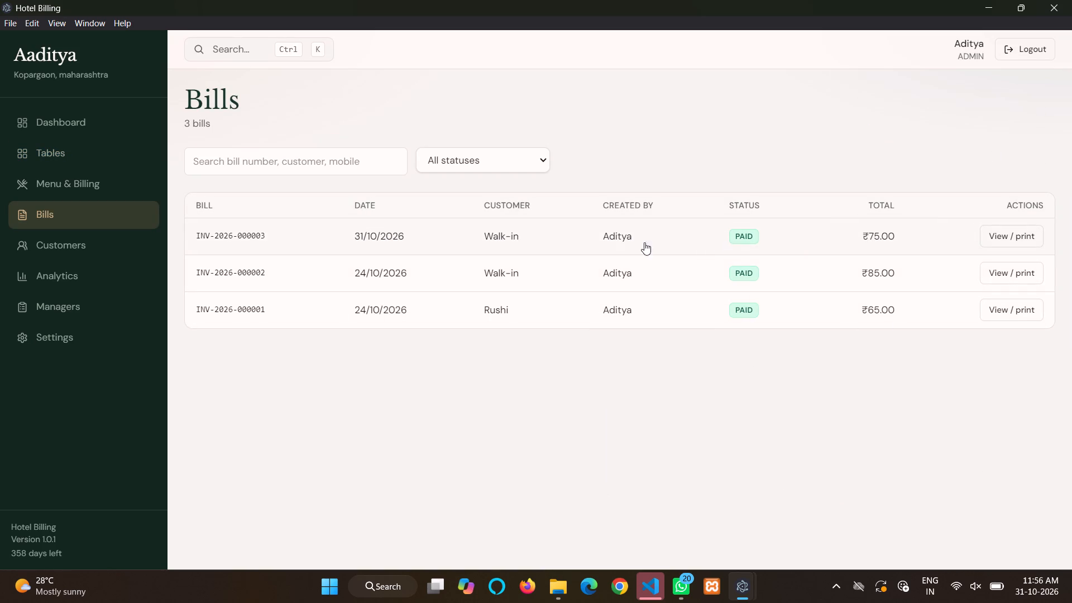
{"action": "left_click", "coordinate": [78, 162]}
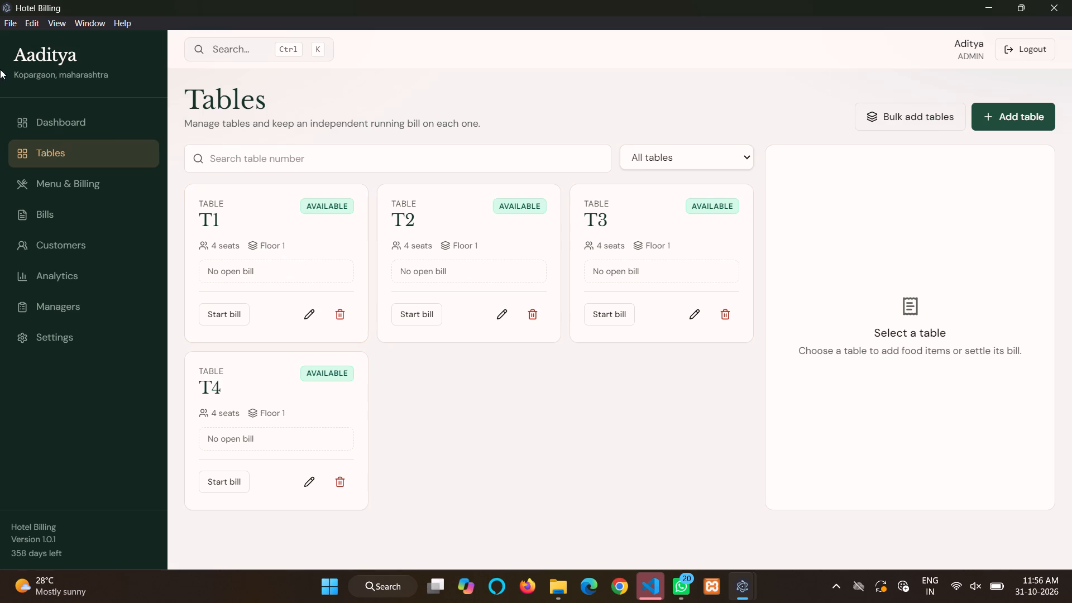
{"action": "left_click", "coordinate": [99, 207]}
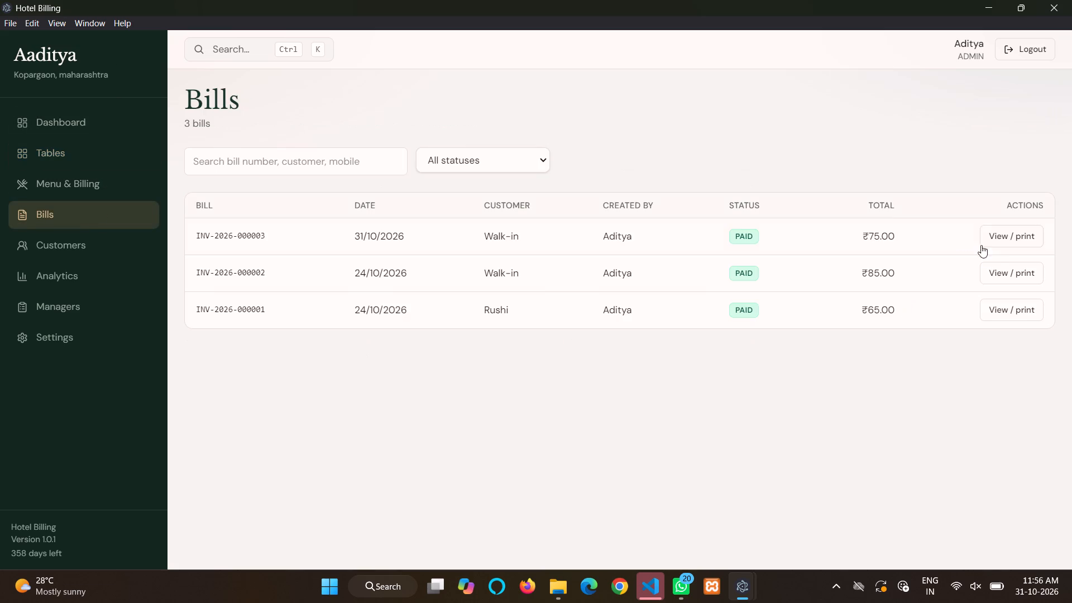
{"action": "left_click", "coordinate": [827, 265]}
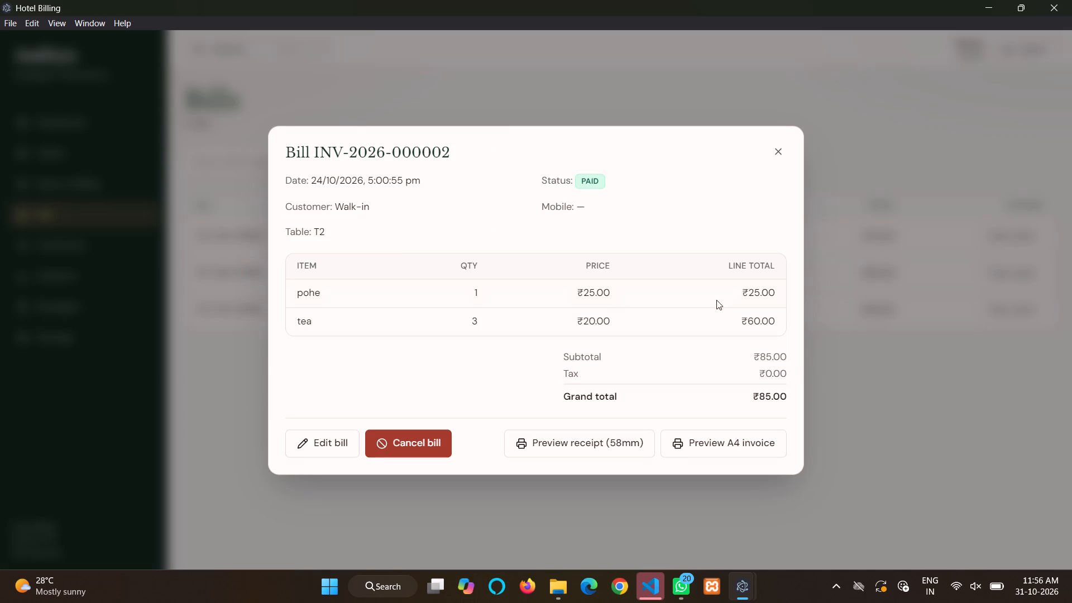
{"action": "left_click", "coordinate": [327, 449]}
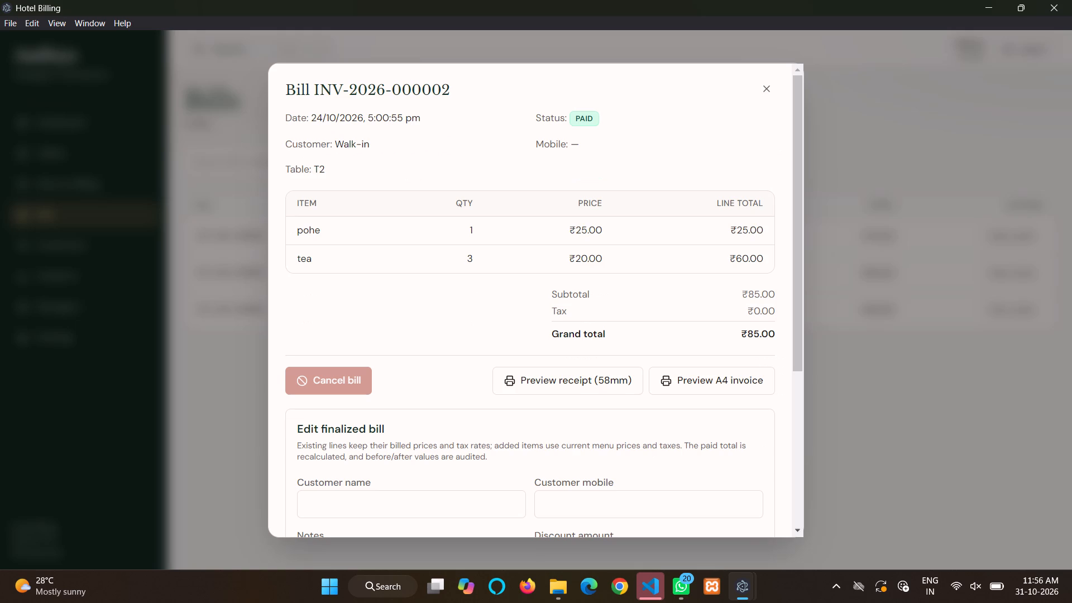
{"action": "scroll", "coordinate": [510, 279], "scroll_direction": "down", "scroll_amount": 4}
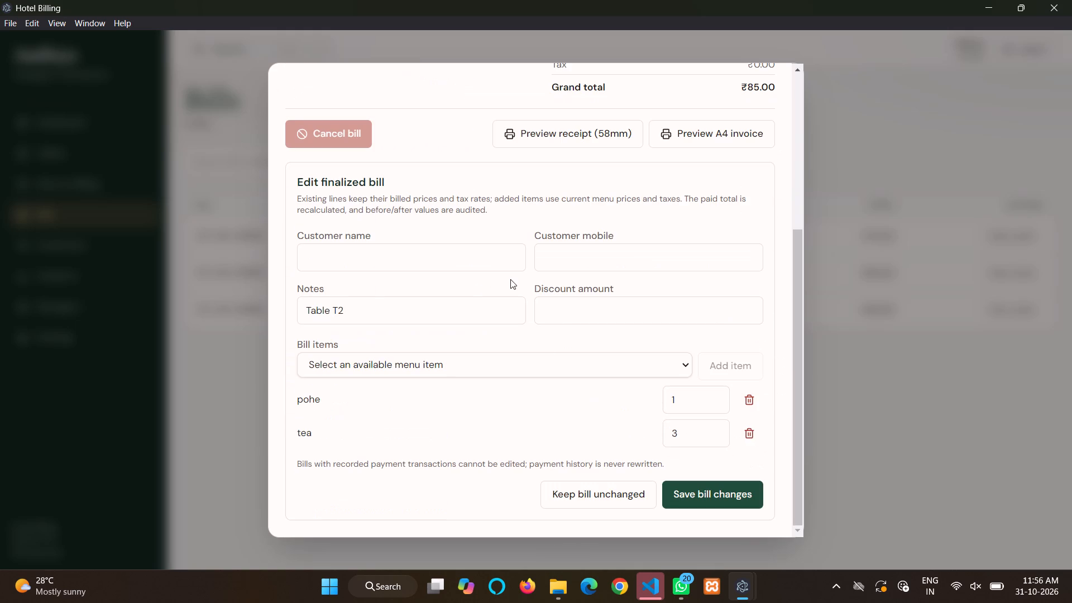
{"action": "scroll", "coordinate": [549, 361], "scroll_direction": "down", "scroll_amount": 1}
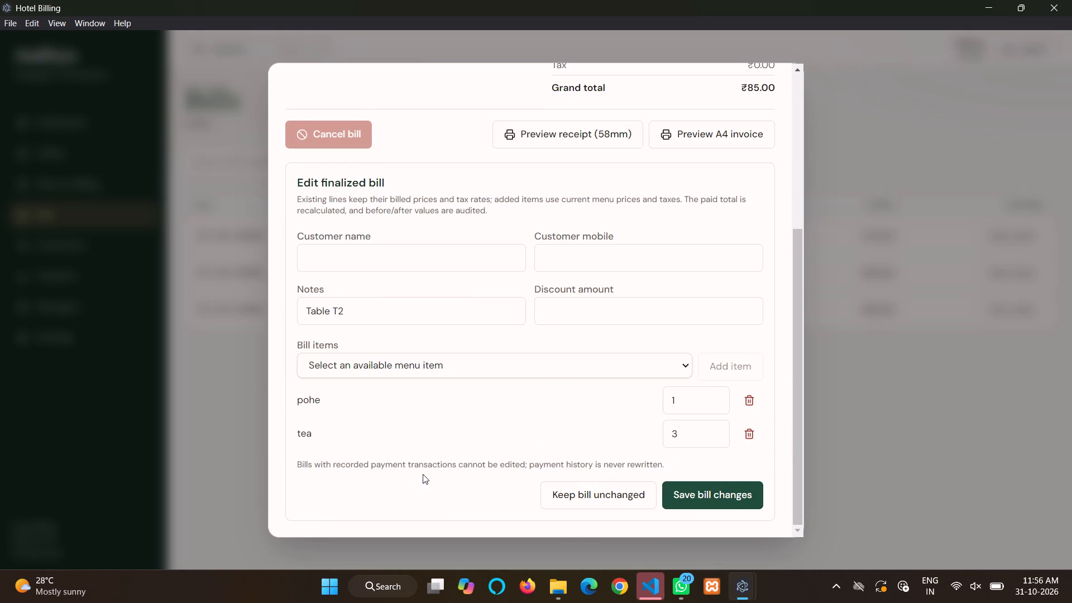
{"action": "left_click", "coordinate": [601, 360]}
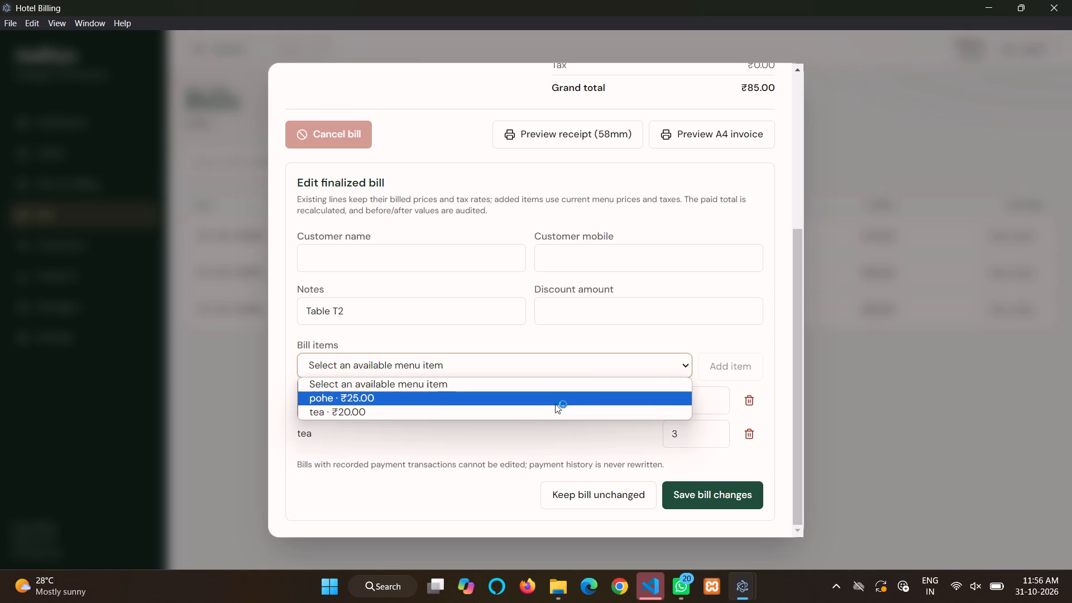
{"action": "left_click", "coordinate": [497, 398]}
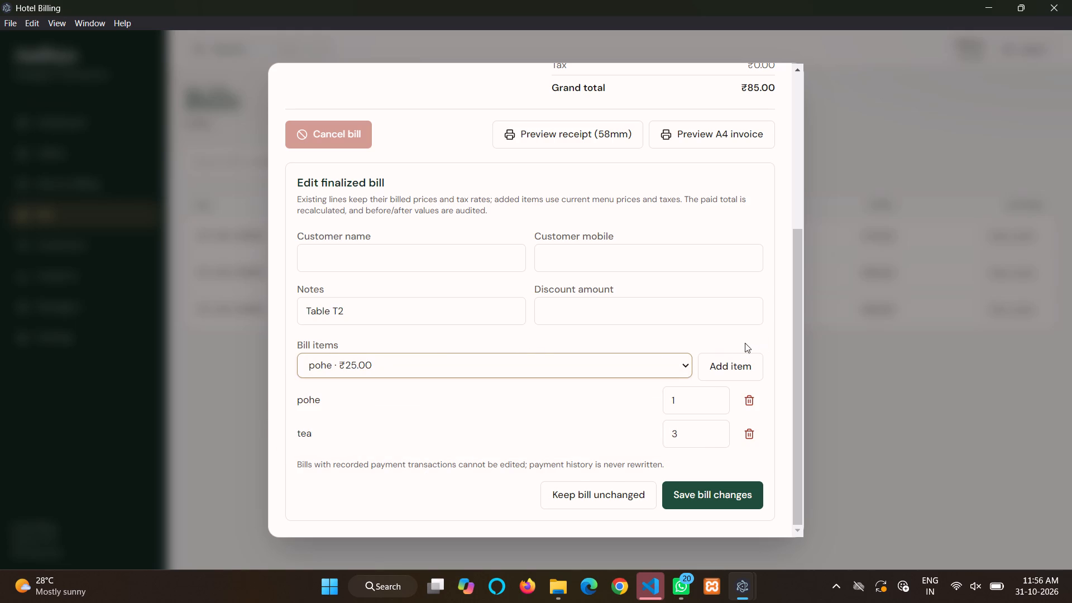
{"action": "left_click", "coordinate": [732, 361]}
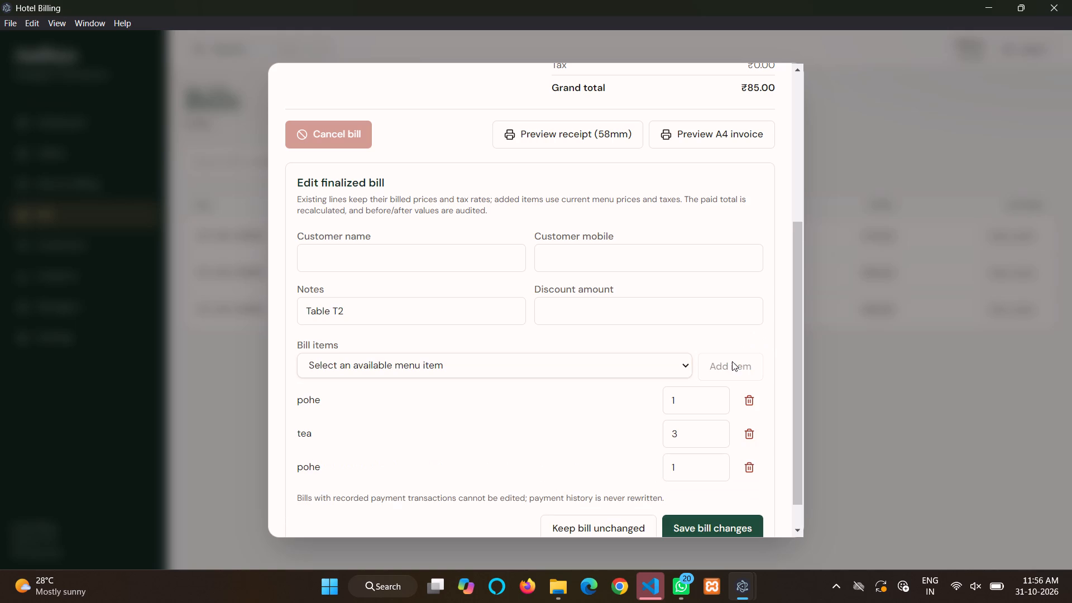
{"action": "scroll", "coordinate": [595, 513], "scroll_direction": "down", "scroll_amount": 1}
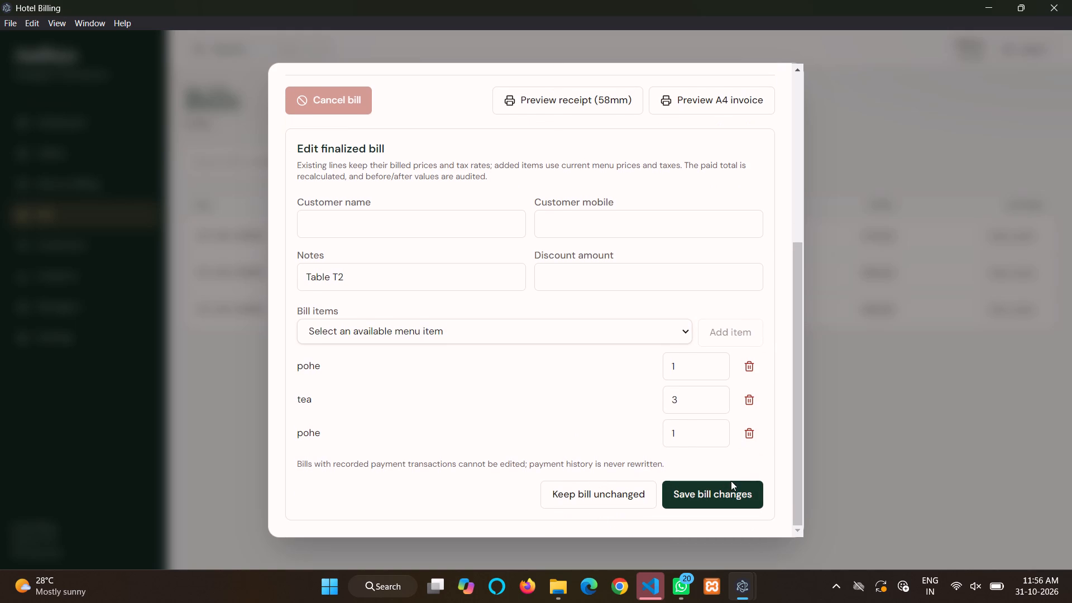
{"action": "left_click", "coordinate": [726, 489]}
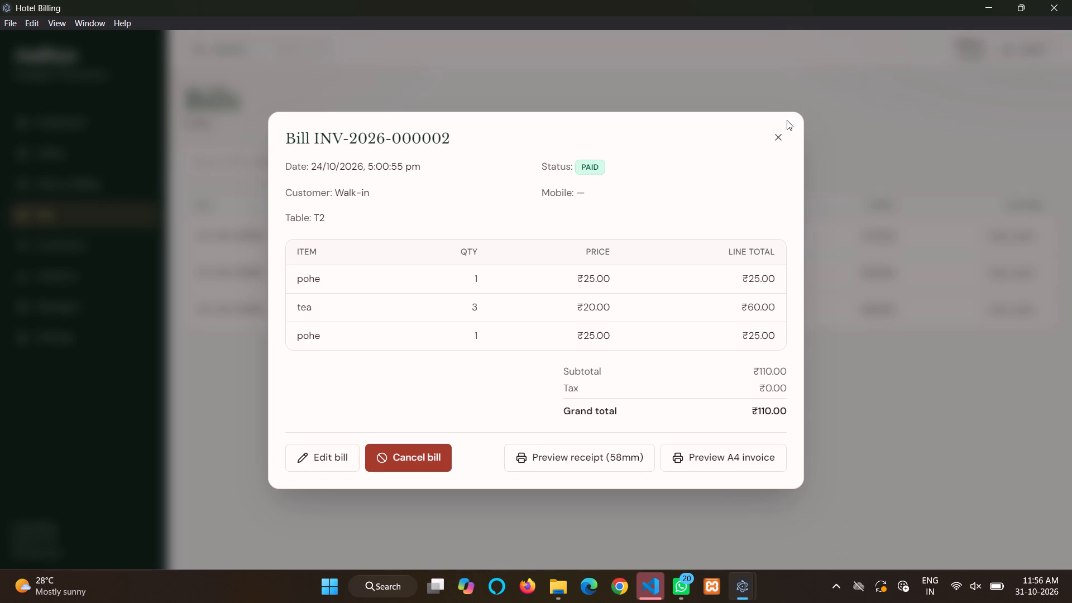
{"action": "left_click_drag", "start_coordinate": [787, 120], "coordinate": [776, 136]}
{"action": "left_click", "coordinate": [776, 136]}
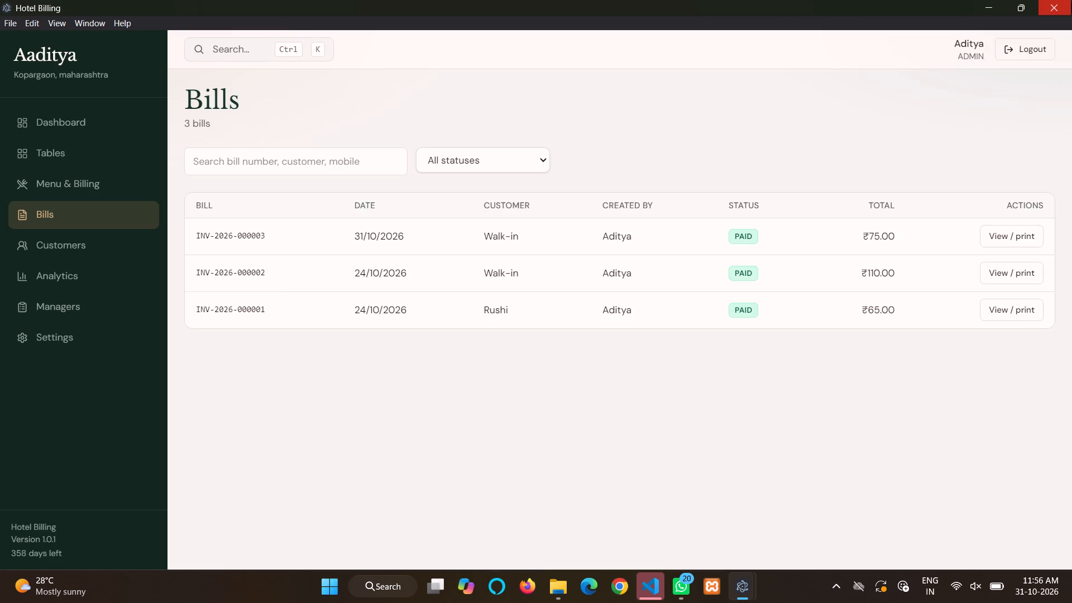
Start a new bill for table T1 on the Tables page with one pohe.
{"action": "left_click", "coordinate": [65, 153]}
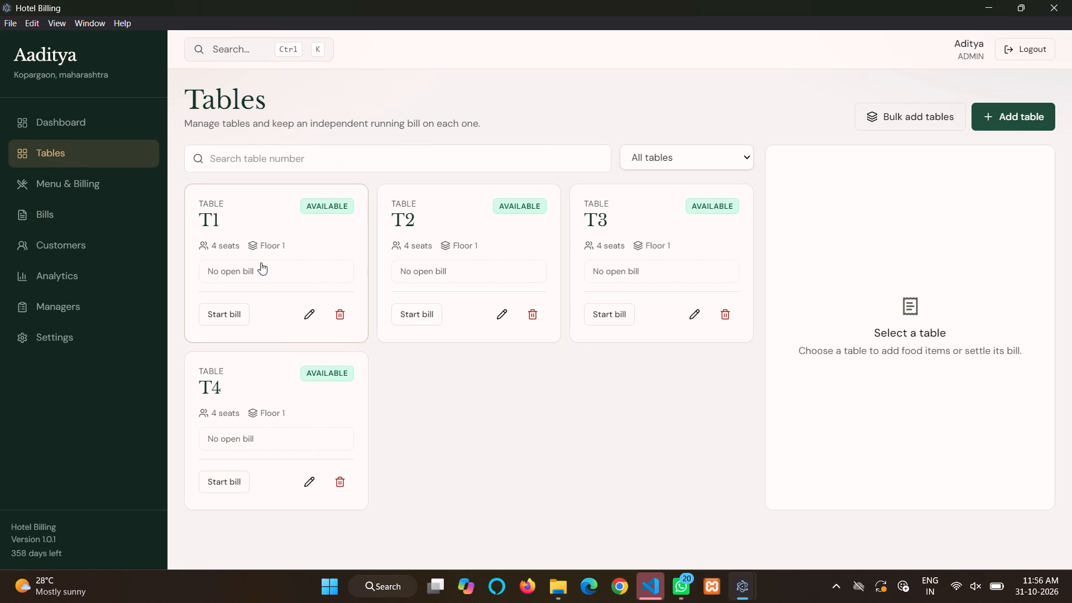
{"action": "left_click", "coordinate": [231, 314]}
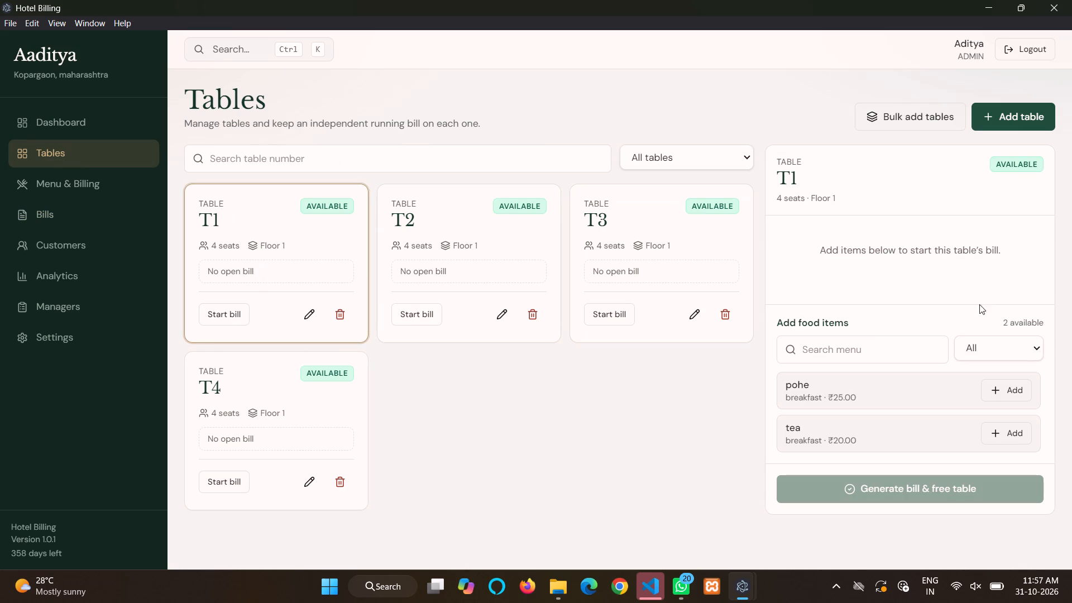
{"action": "left_click", "coordinate": [1004, 400]}
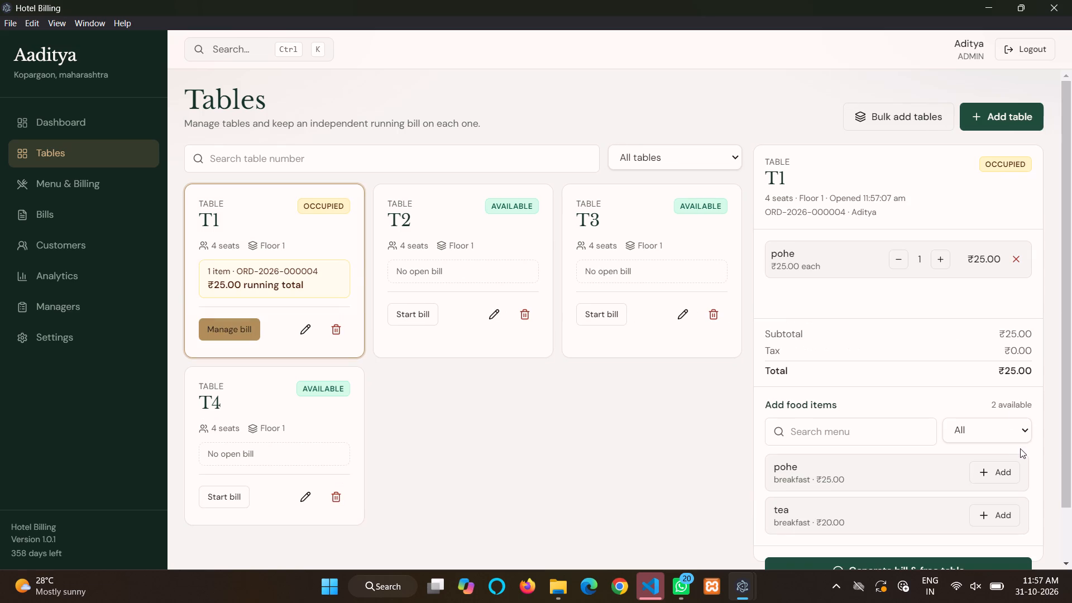
Examine table T1's order entry and running bill, including its food items and the options for closing the bill.
{"action": "left_click", "coordinate": [301, 267]}
{"action": "double_click", "coordinate": [301, 267]}
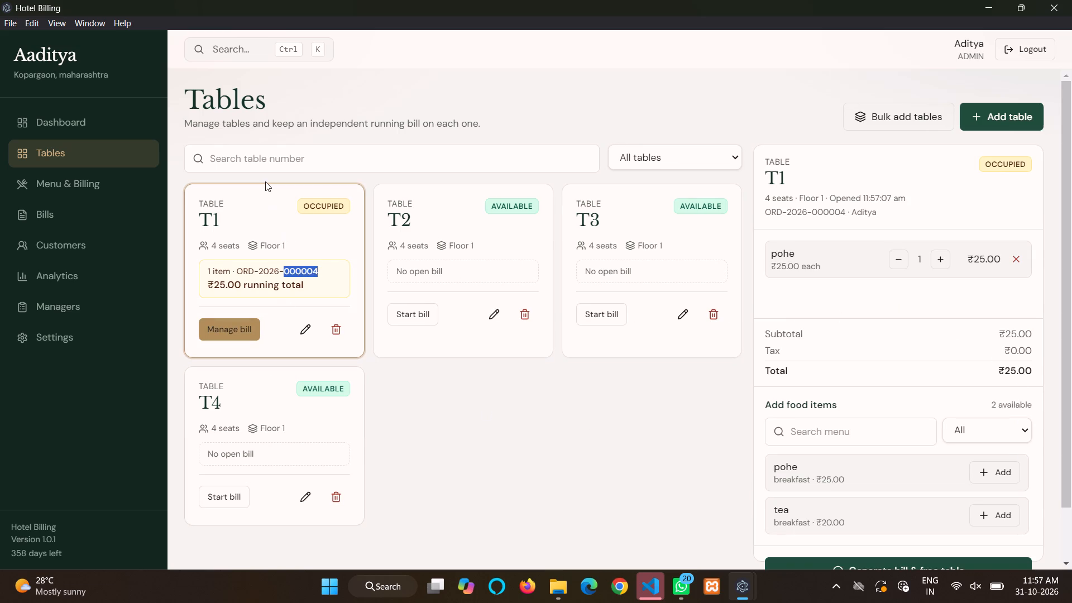
{"action": "left_click", "coordinate": [265, 181]}
{"action": "left_click", "coordinate": [241, 334]}
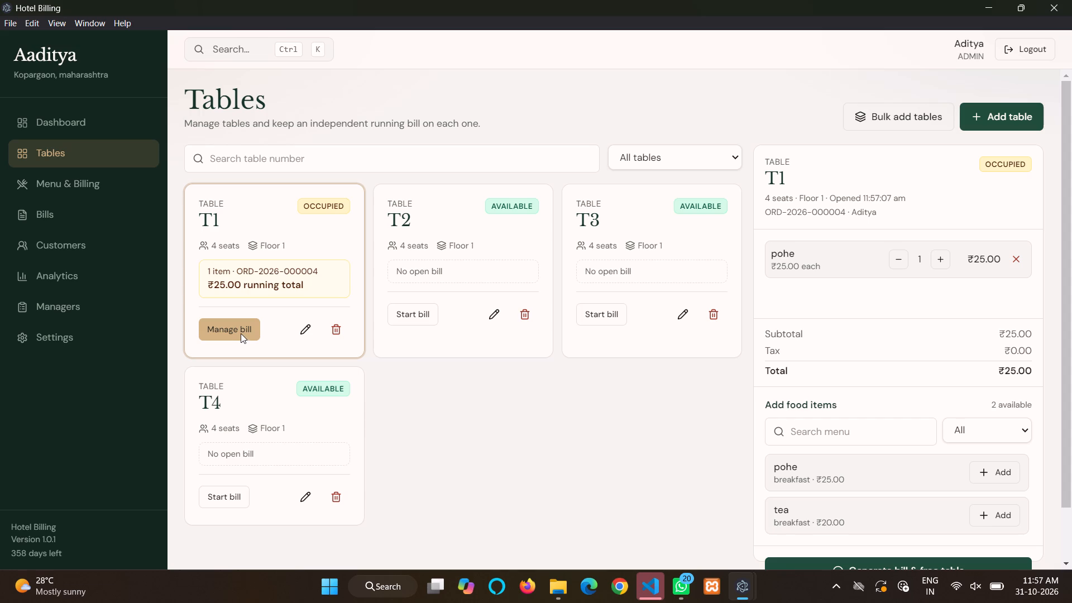
{"action": "triple_click", "coordinate": [241, 332]}
{"action": "left_click", "coordinate": [241, 332]}
{"action": "scroll", "coordinate": [283, 353], "scroll_direction": "down", "scroll_amount": 1}
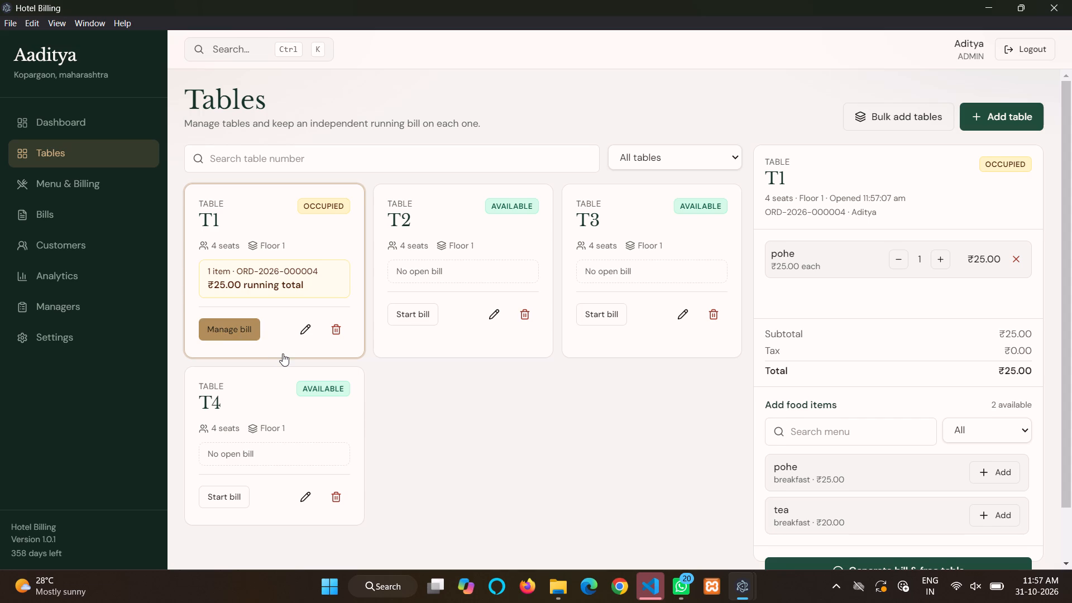
{"action": "scroll", "coordinate": [283, 353], "scroll_direction": "down", "scroll_amount": 1}
{"action": "scroll", "coordinate": [283, 353], "scroll_direction": "up", "scroll_amount": 3}
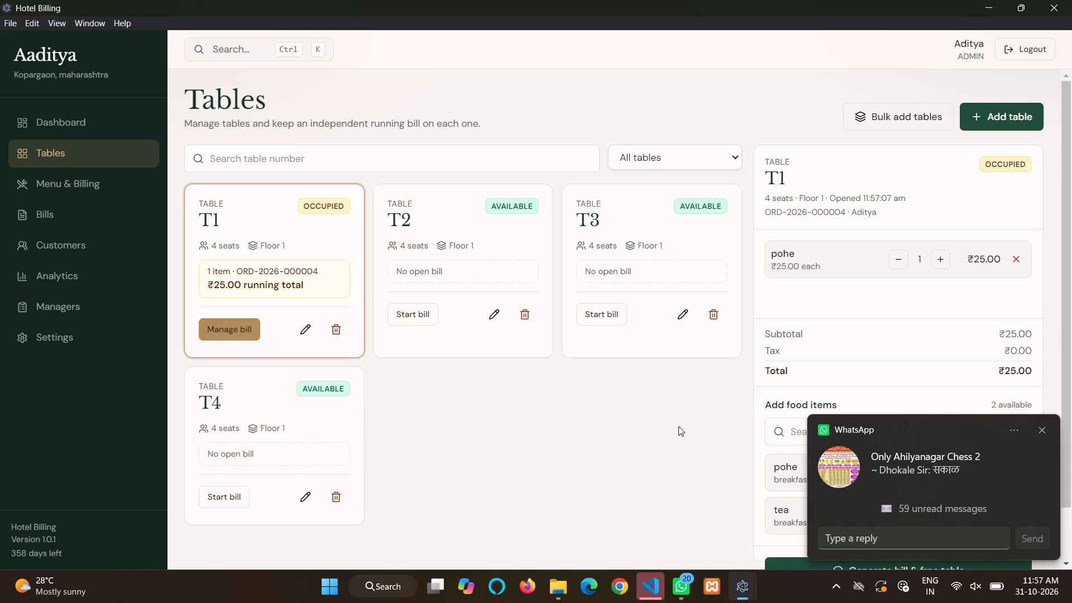
{"action": "left_click", "coordinate": [657, 434]}
{"action": "scroll", "coordinate": [767, 352], "scroll_direction": "down", "scroll_amount": 4}
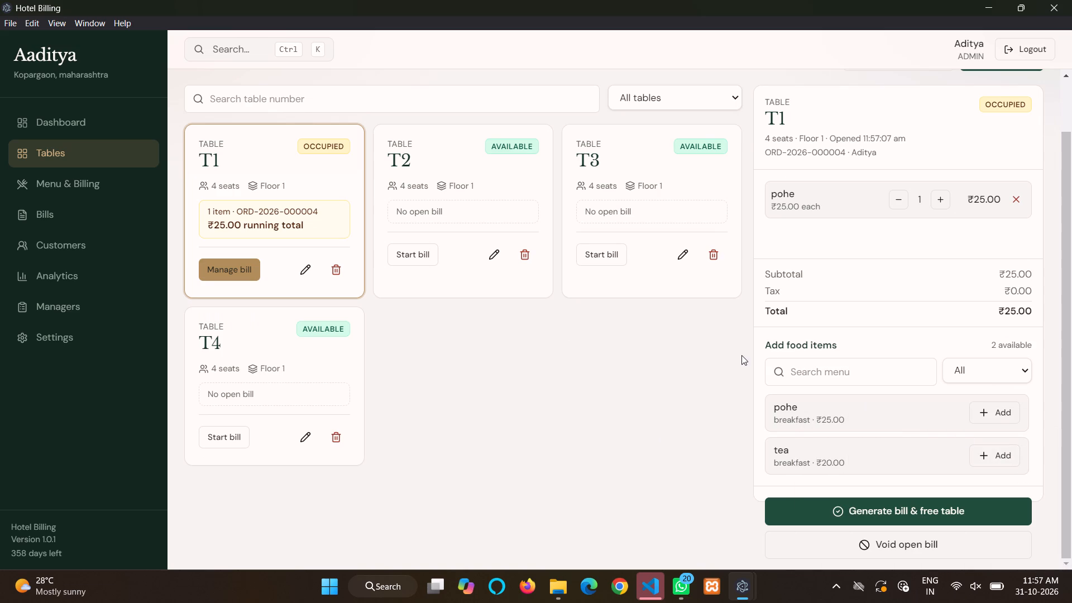
Open the billing pane for table T2 and look over its food item search and category filter.
{"action": "left_click", "coordinate": [486, 197]}
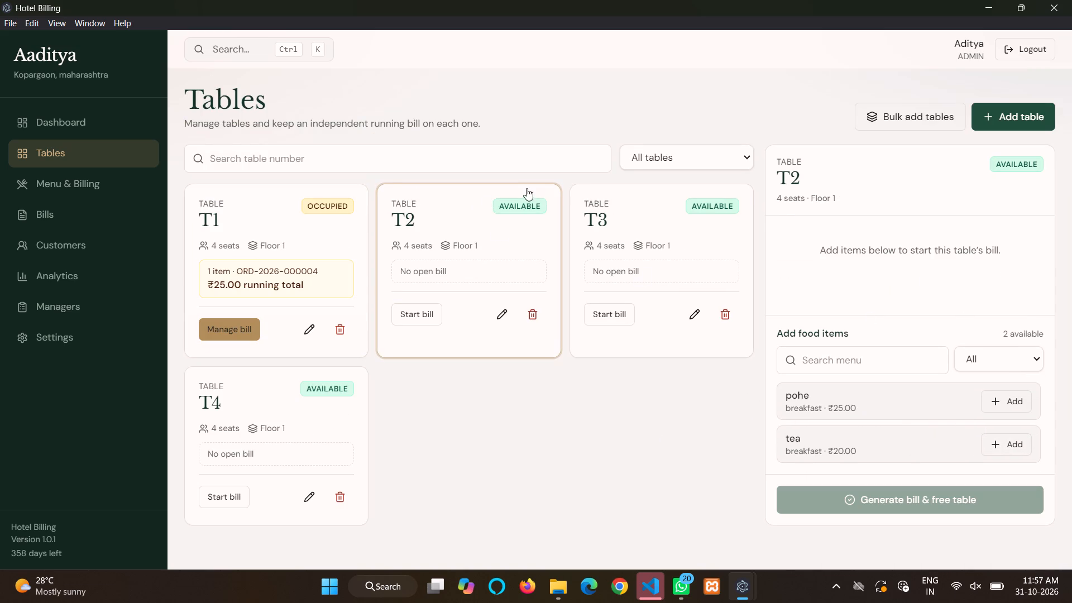
{"action": "left_click", "coordinate": [419, 311]}
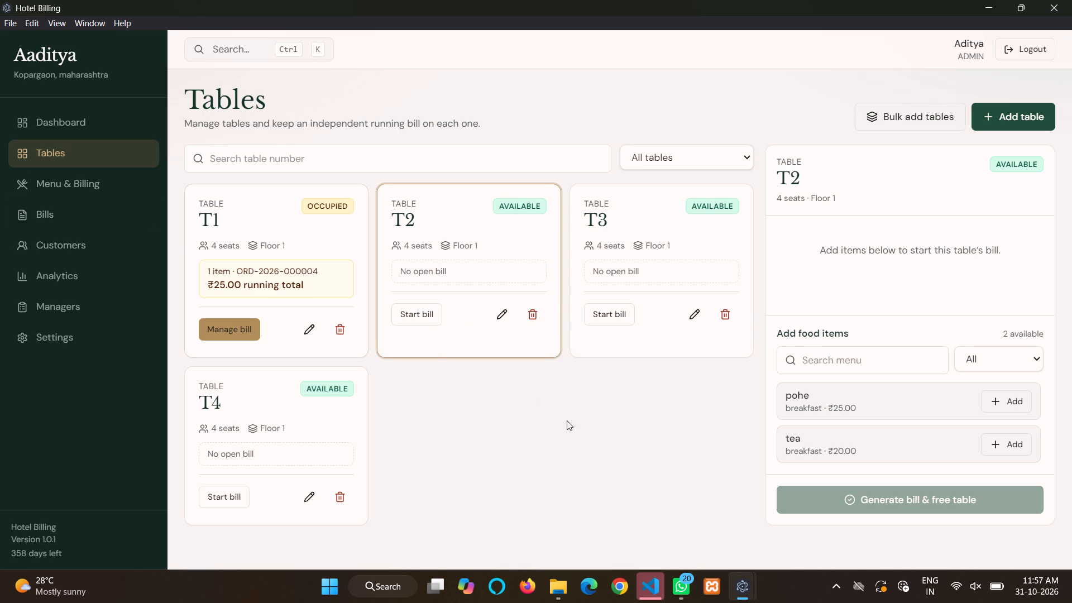
{"action": "scroll", "coordinate": [822, 504], "scroll_direction": "down", "scroll_amount": 3}
{"action": "scroll", "coordinate": [822, 504], "scroll_direction": "up", "scroll_amount": 2}
{"action": "left_click", "coordinate": [842, 356]}
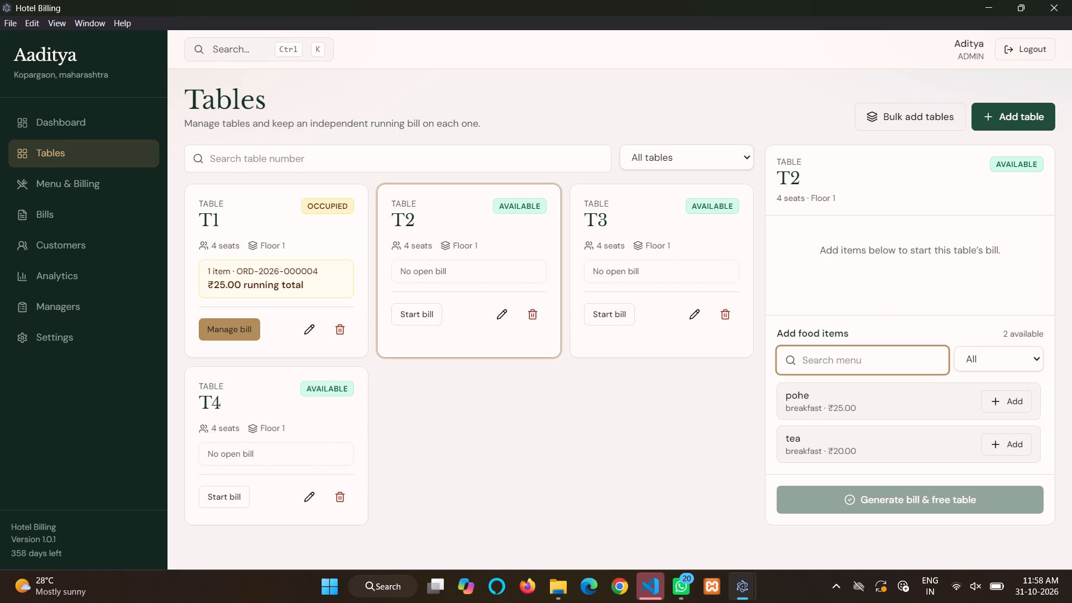
{"action": "left_click", "coordinate": [1024, 353]}
{"action": "left_click", "coordinate": [1024, 353]}
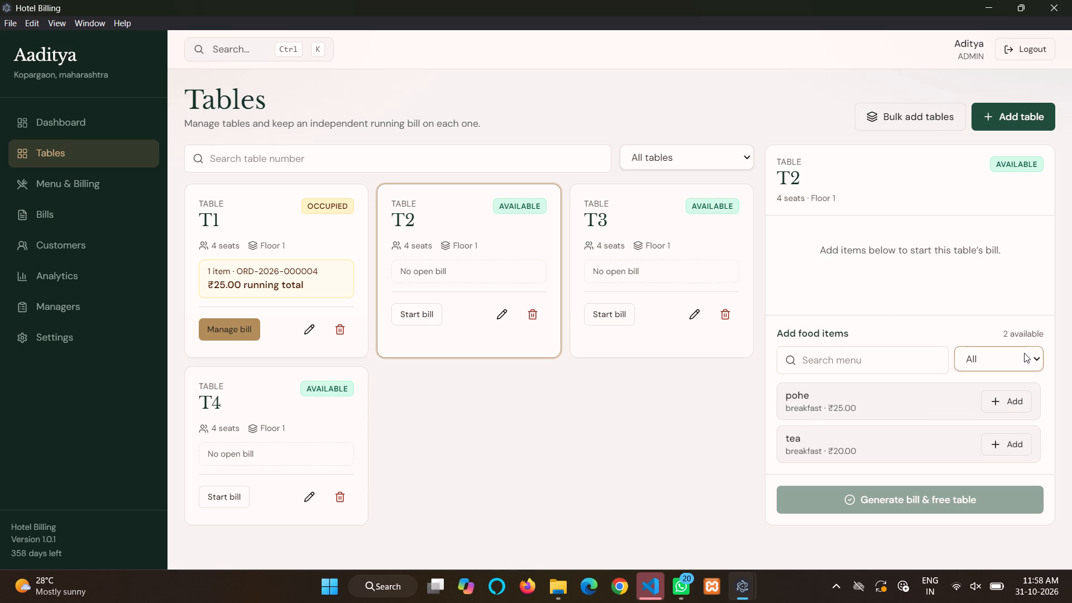
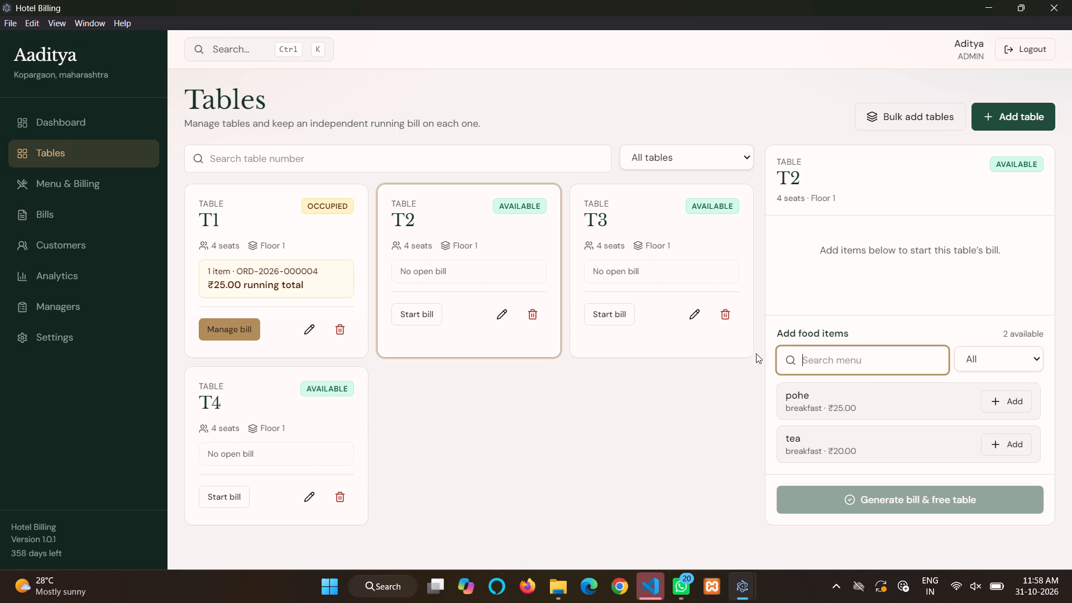
Search the food items for table T2's bill for "poha".
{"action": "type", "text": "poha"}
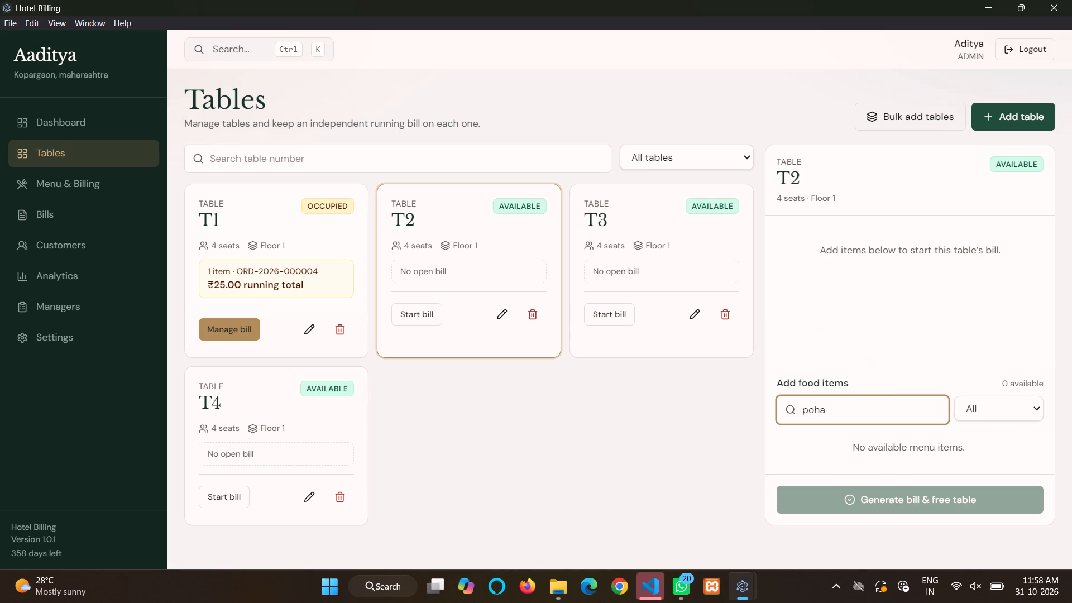
Start a bill for table T2 by finding pohe in the menu, adding it, and raising its quantity to 3.
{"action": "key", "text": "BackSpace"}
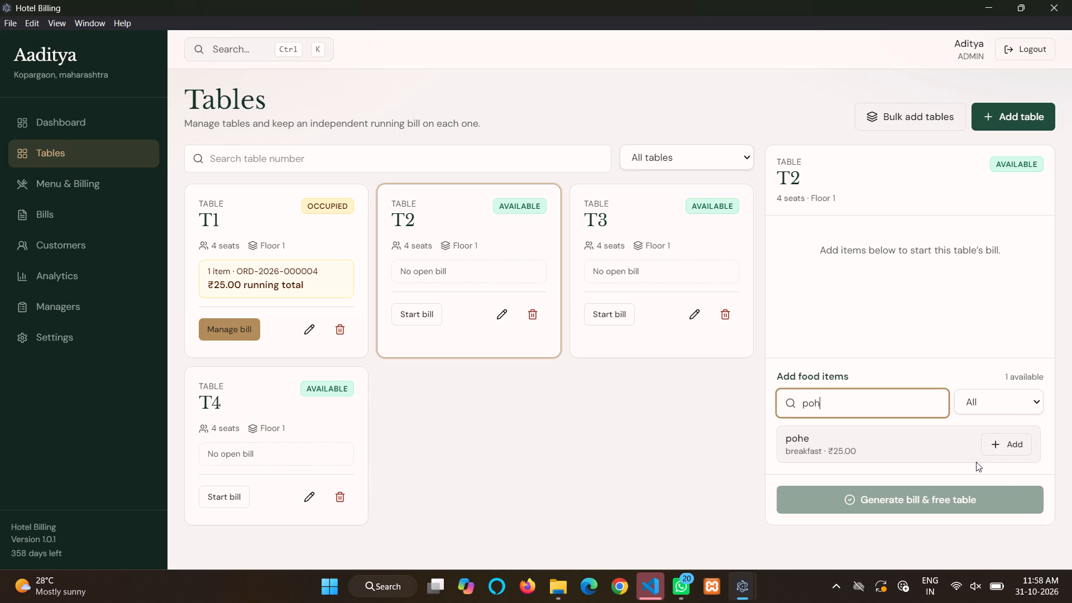
{"action": "left_click", "coordinate": [991, 449]}
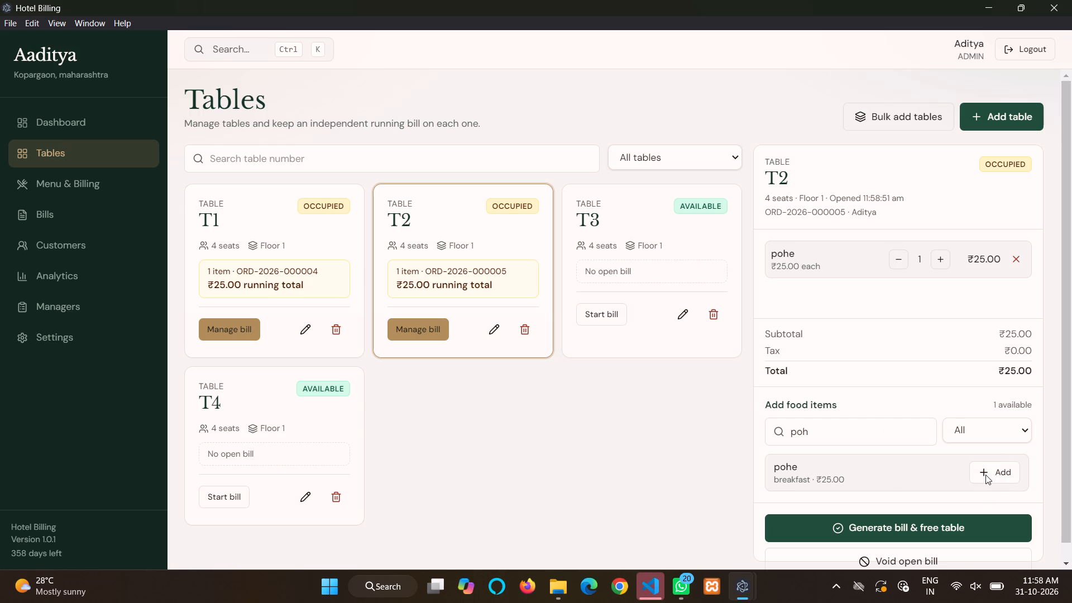
{"action": "left_click", "coordinate": [941, 264]}
{"action": "left_click", "coordinate": [941, 264]}
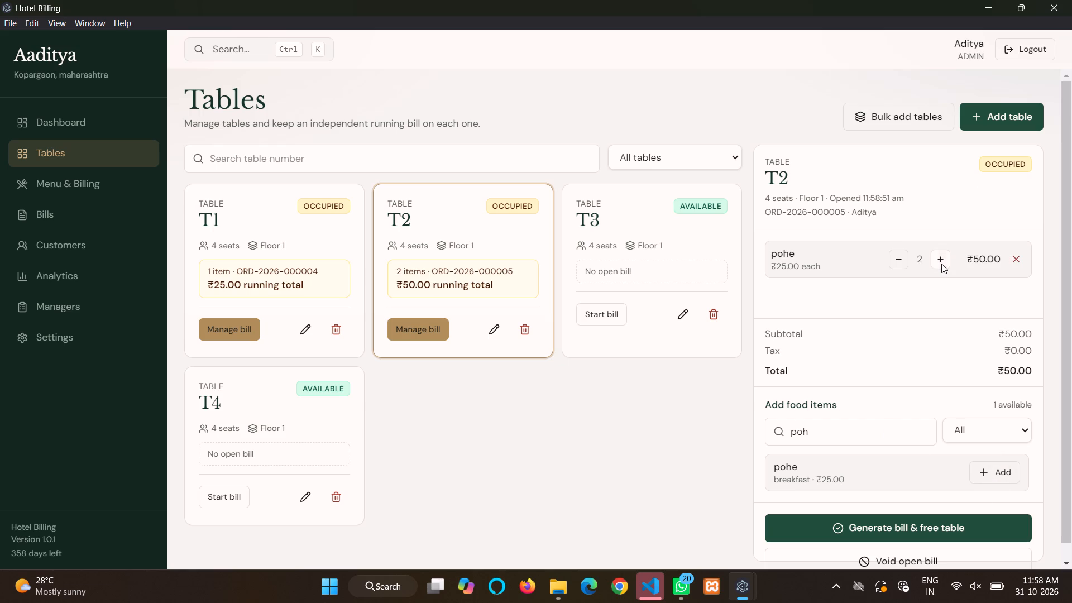
Search the menu items for tea and add one tea to table T2's open bill.
{"action": "scroll", "coordinate": [886, 350], "scroll_direction": "down", "scroll_amount": 1}
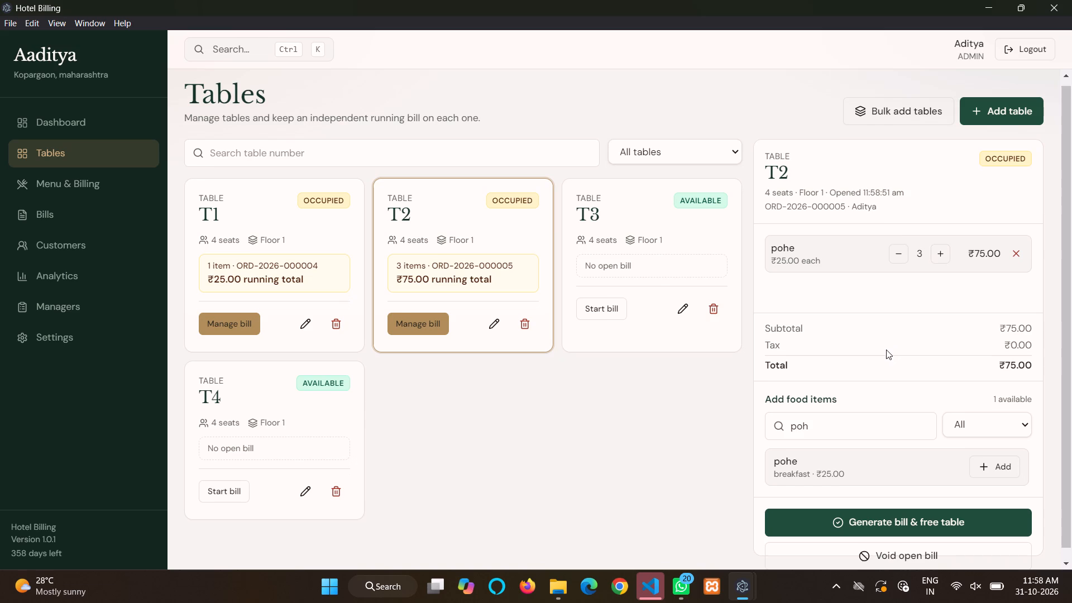
{"action": "left_click", "coordinate": [923, 418]}
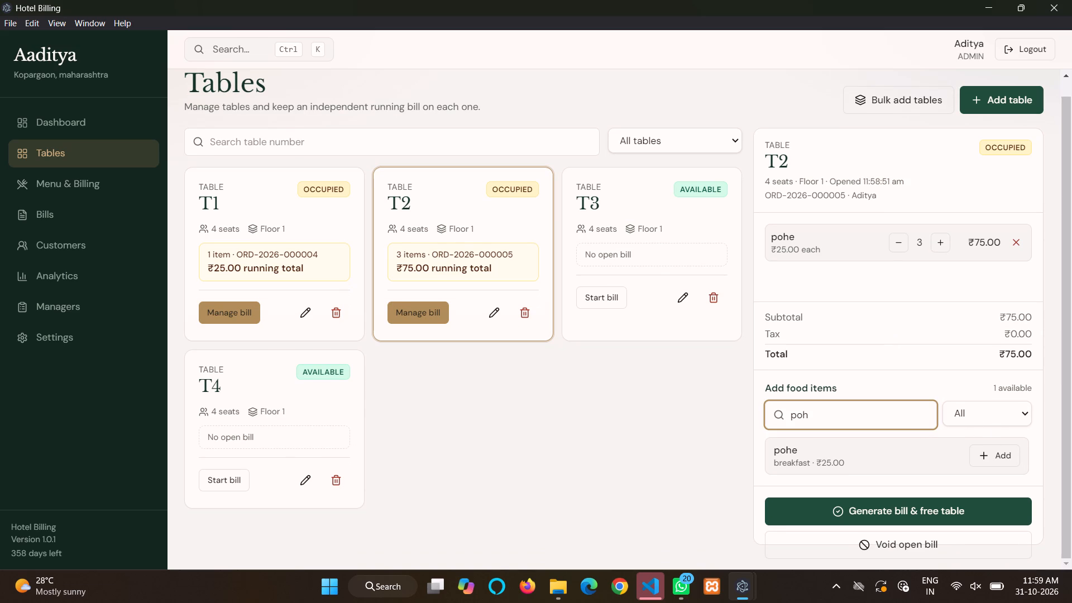
{"action": "key", "text": "BackSpace"}
{"action": "key", "text": "BackSpace"}
{"action": "key", "text": "BackSpace"}
{"action": "key", "text": "BackSpace"}
{"action": "key", "text": "BackSpace"}
{"action": "key", "text": "BackSpace"}
{"action": "key", "text": "BackSpace"}
{"action": "key", "text": "BackSpace"}
{"action": "key", "text": "BackSpace"}
{"action": "key", "text": "BackSpace"}
{"action": "key", "text": "BackSpace"}
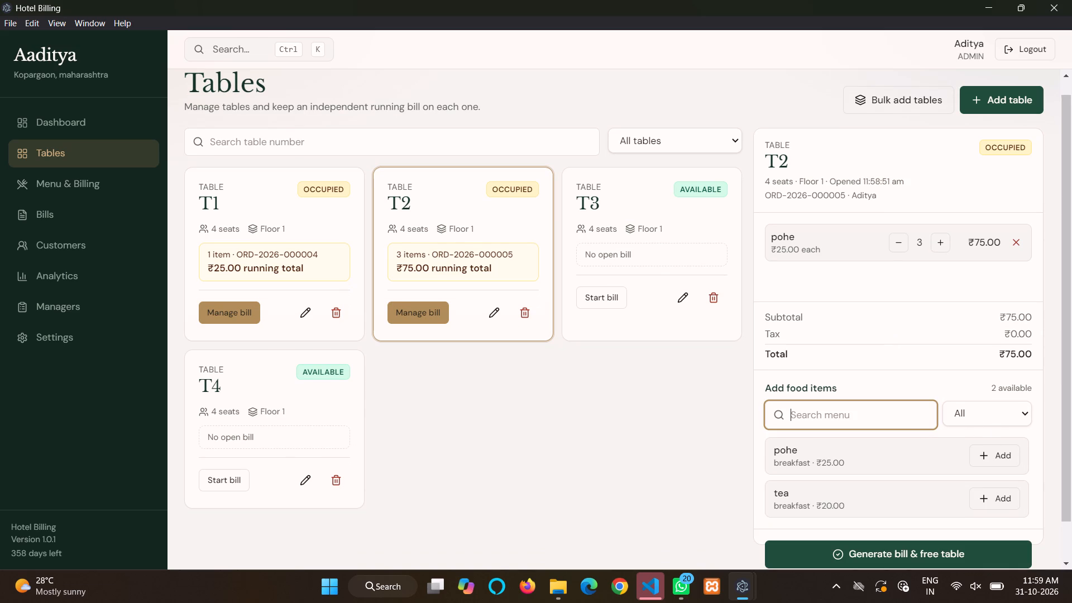
{"action": "type", "text": "tea"}
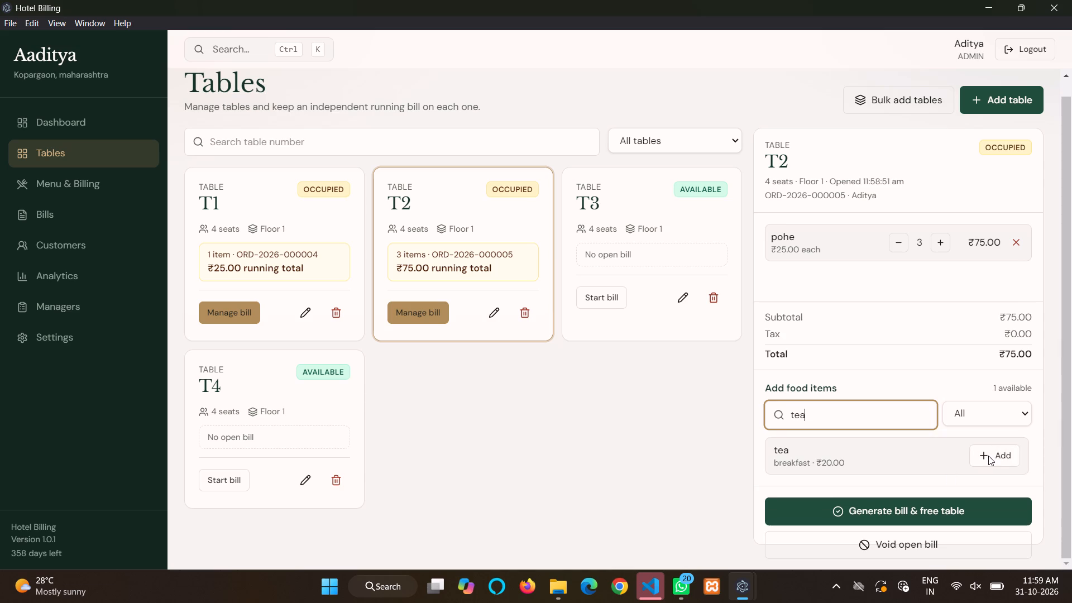
{"action": "left_click", "coordinate": [987, 456]}
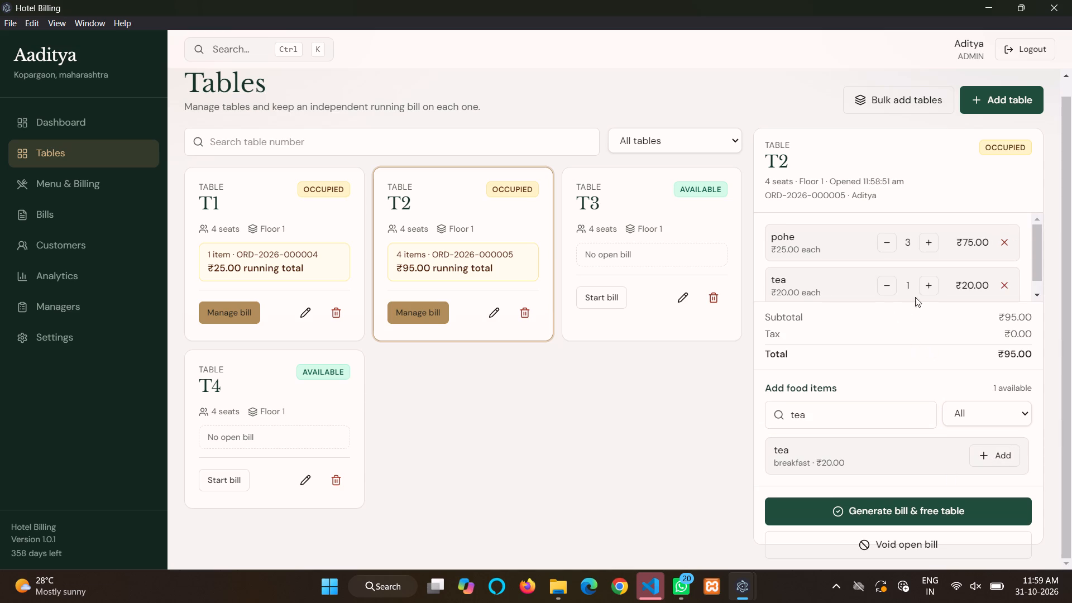
{"action": "left_click", "coordinate": [939, 285]}
Open table T1's running bill to review its items separately from T2's.
{"action": "left_click", "coordinate": [244, 311]}
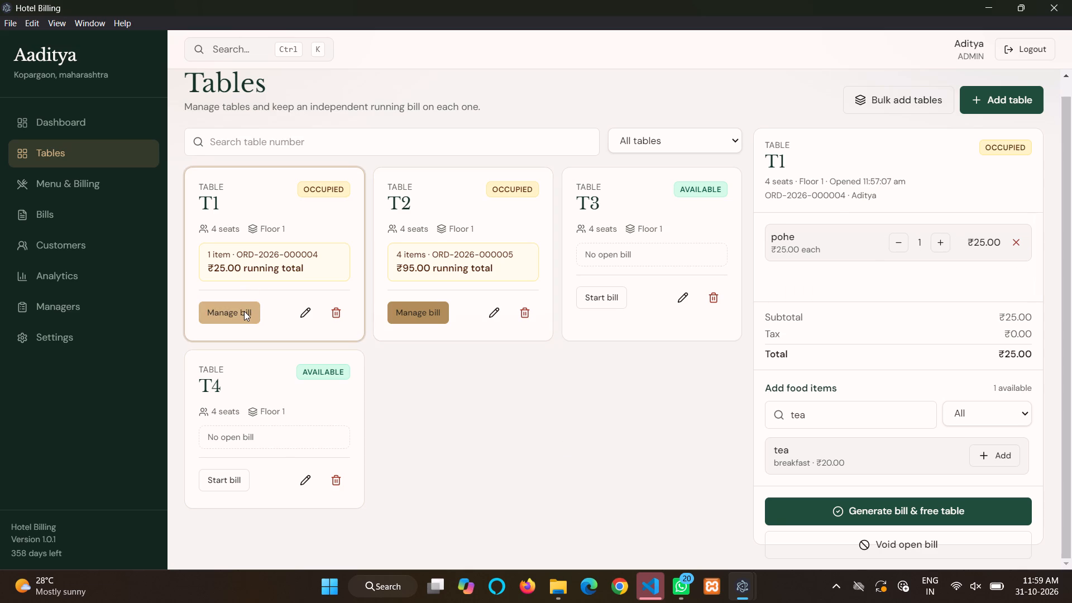
{"action": "left_click", "coordinate": [244, 311]}
Return to table T2's running bill and start generating its final bill to free the table.
{"action": "left_click", "coordinate": [417, 311]}
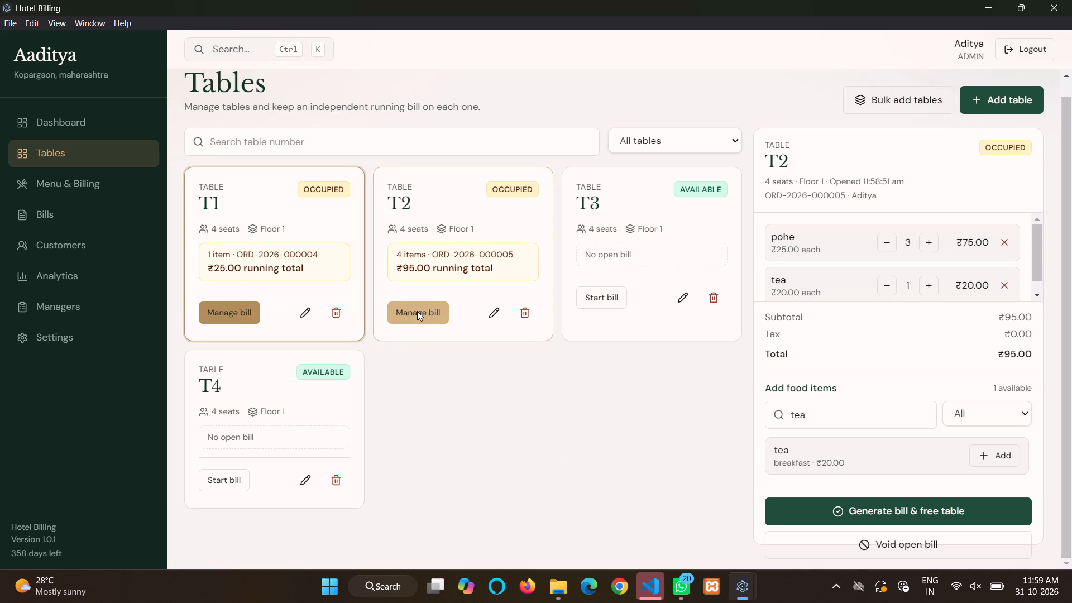
{"action": "left_click", "coordinate": [827, 504]}
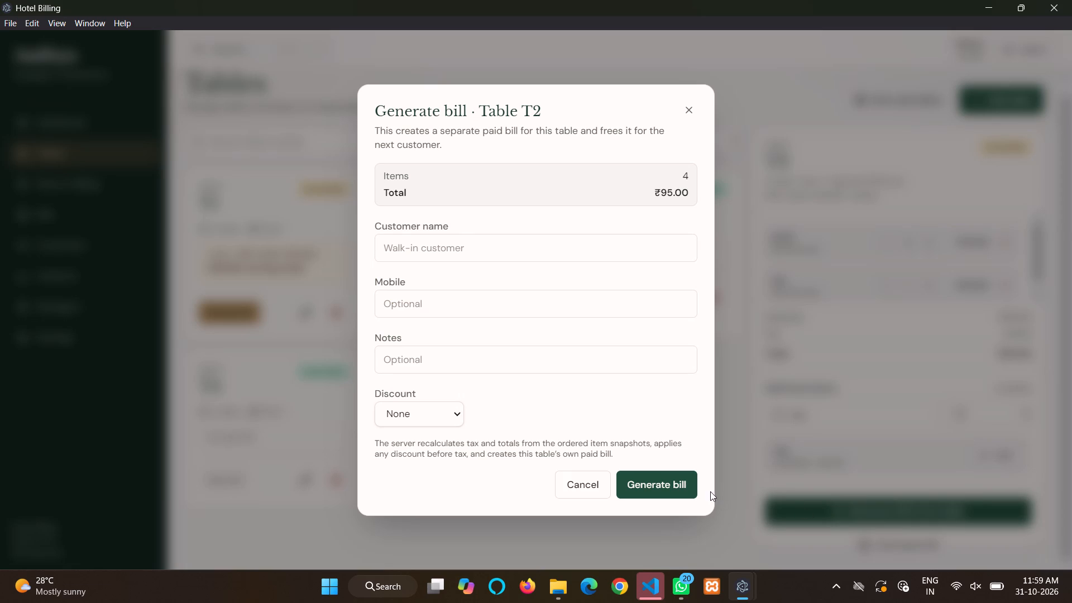
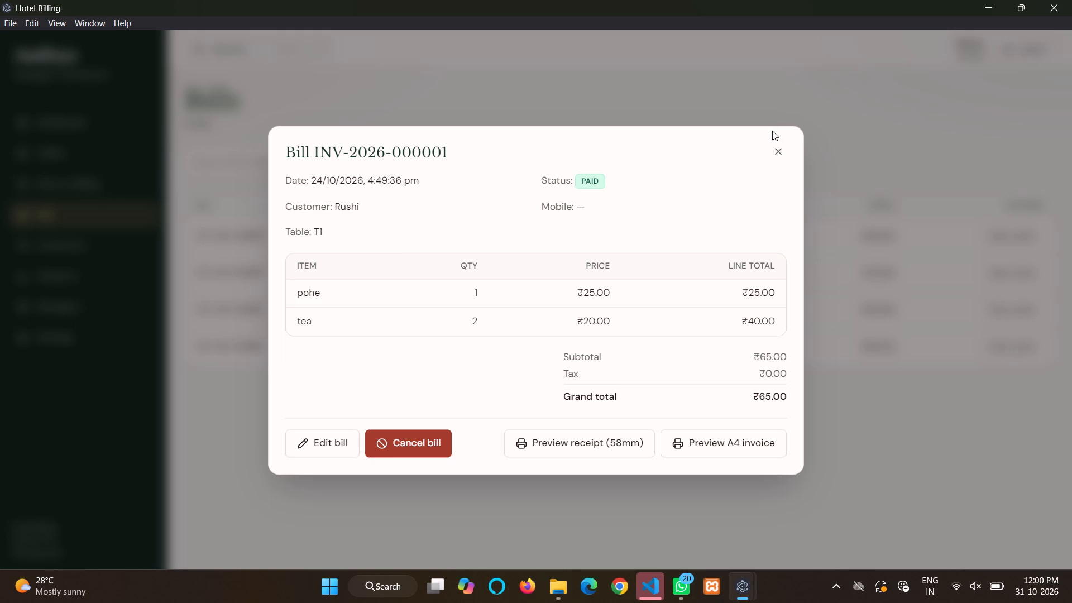
{"action": "left_click", "coordinate": [779, 150]}
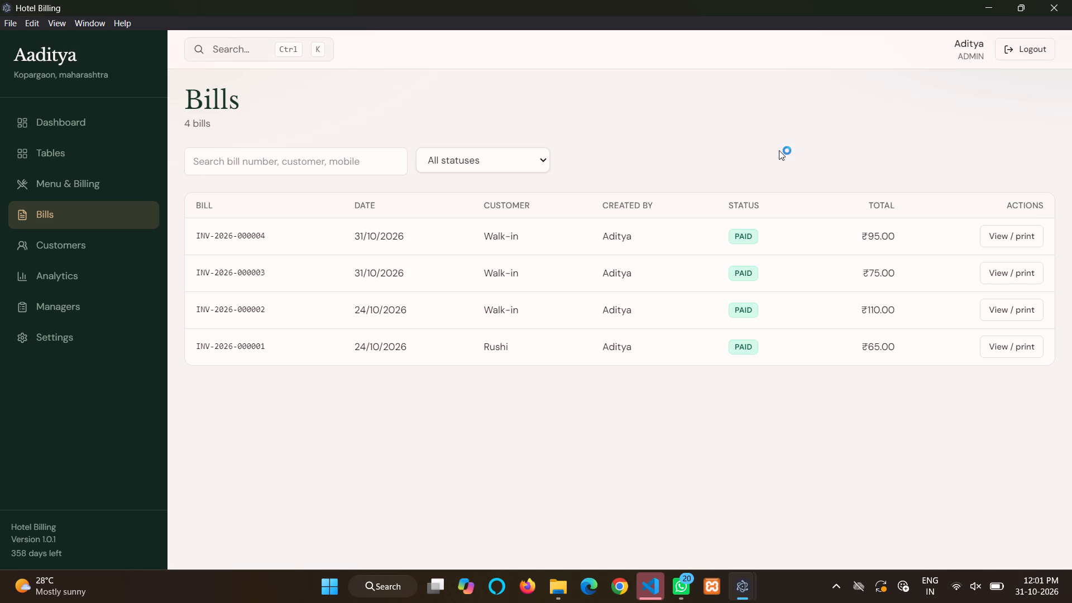
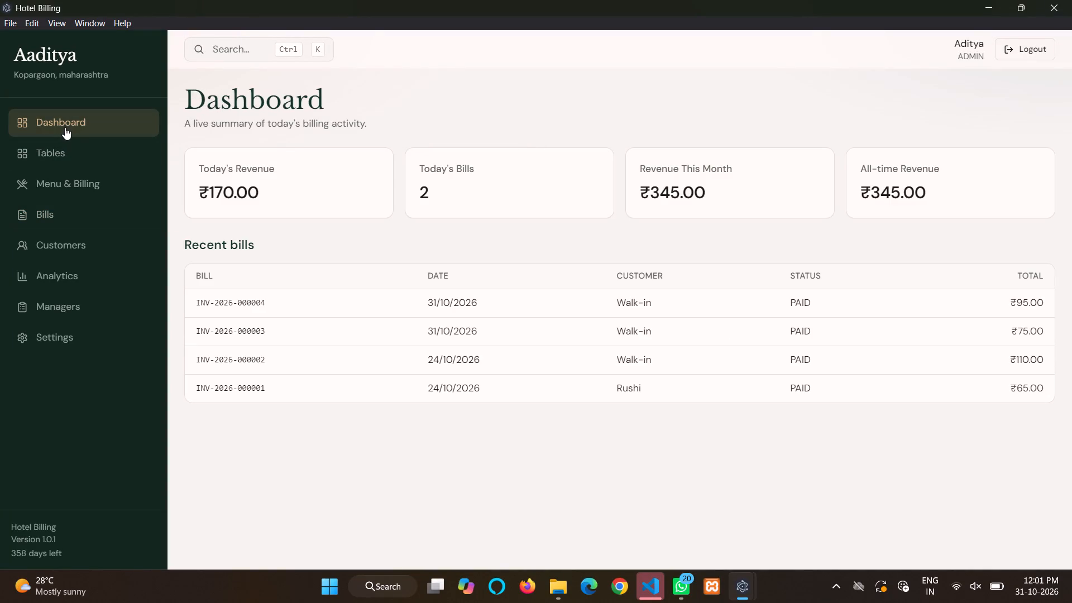
{"action": "left_click", "coordinate": [76, 147]}
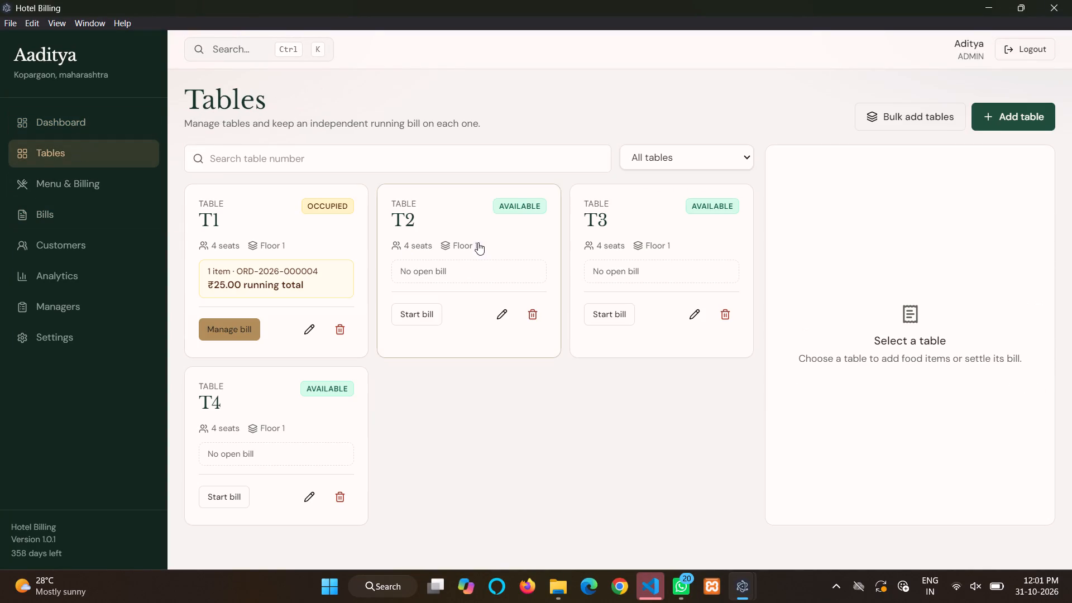
{"action": "left_click", "coordinate": [490, 284]}
{"action": "left_click", "coordinate": [480, 274]}
{"action": "left_click", "coordinate": [645, 276]}
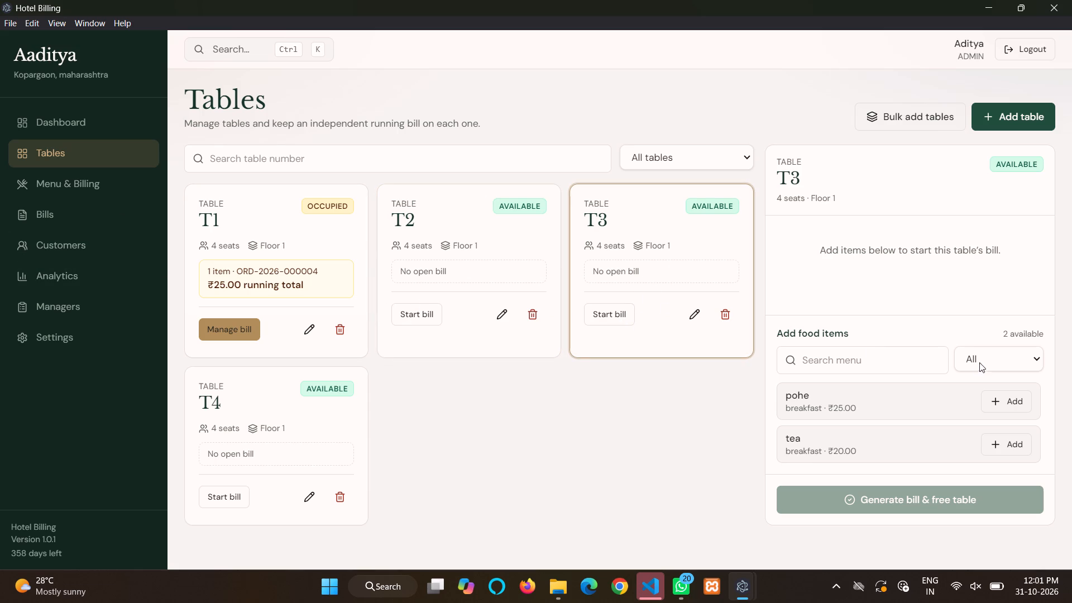
{"action": "left_click", "coordinate": [1010, 406]}
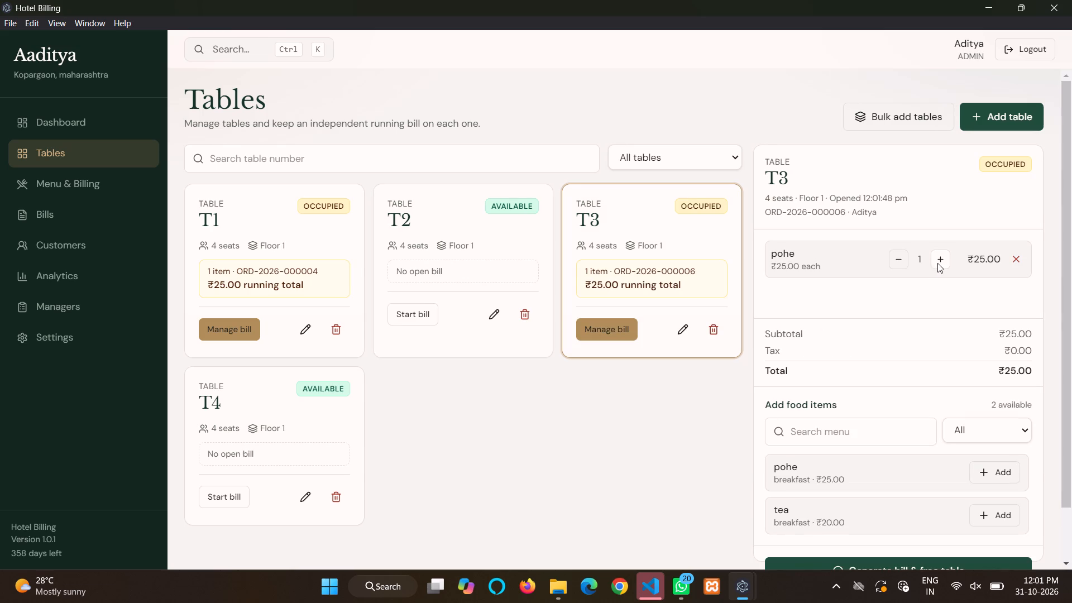
{"action": "left_click", "coordinate": [937, 263]}
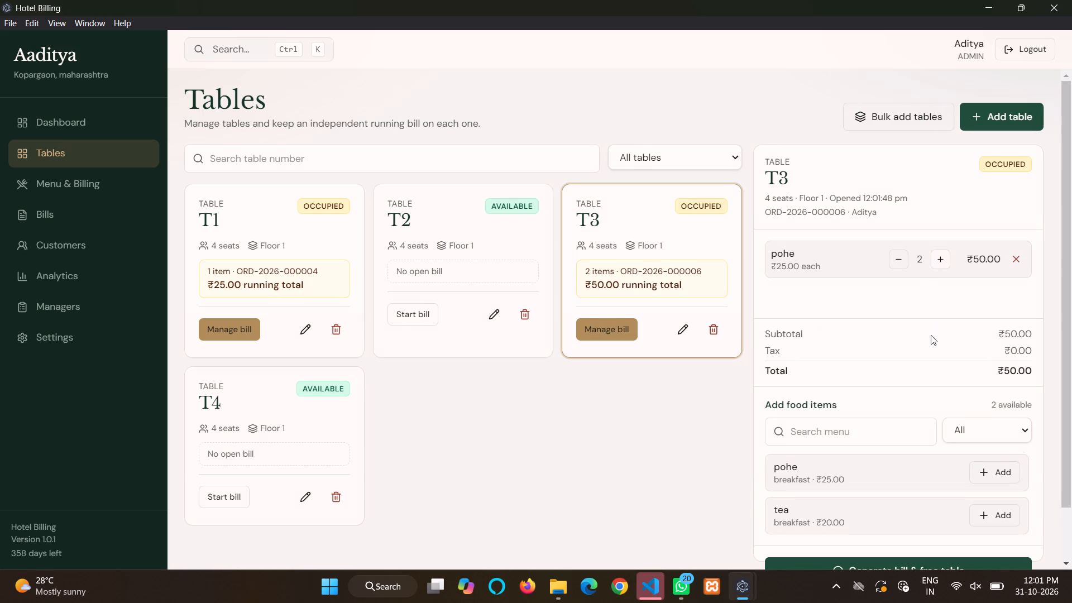
{"action": "scroll", "coordinate": [931, 335], "scroll_direction": "down", "scroll_amount": 2}
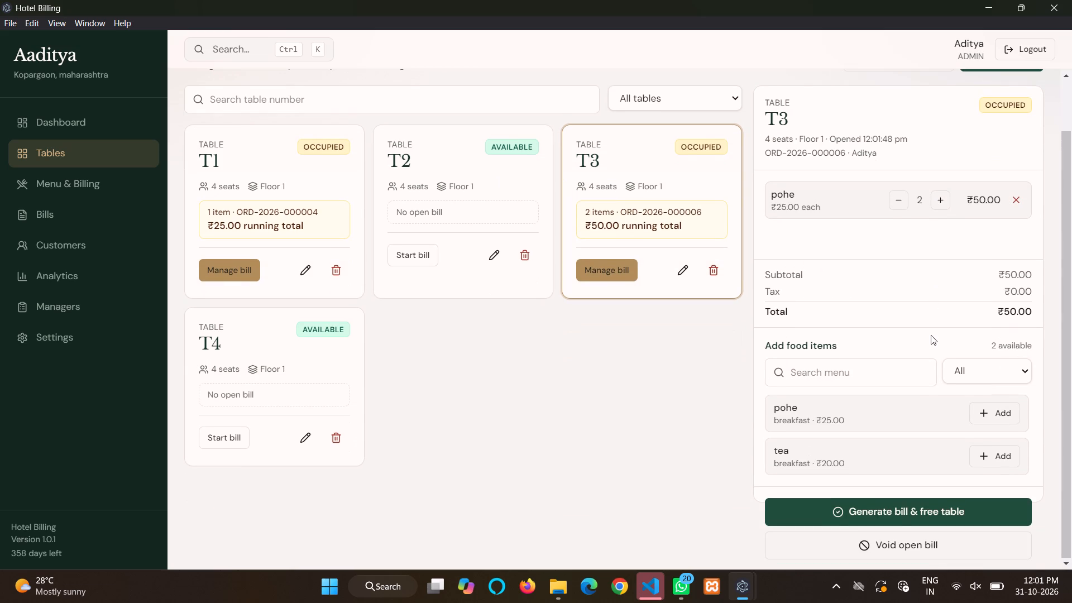
{"action": "left_click", "coordinate": [990, 456]}
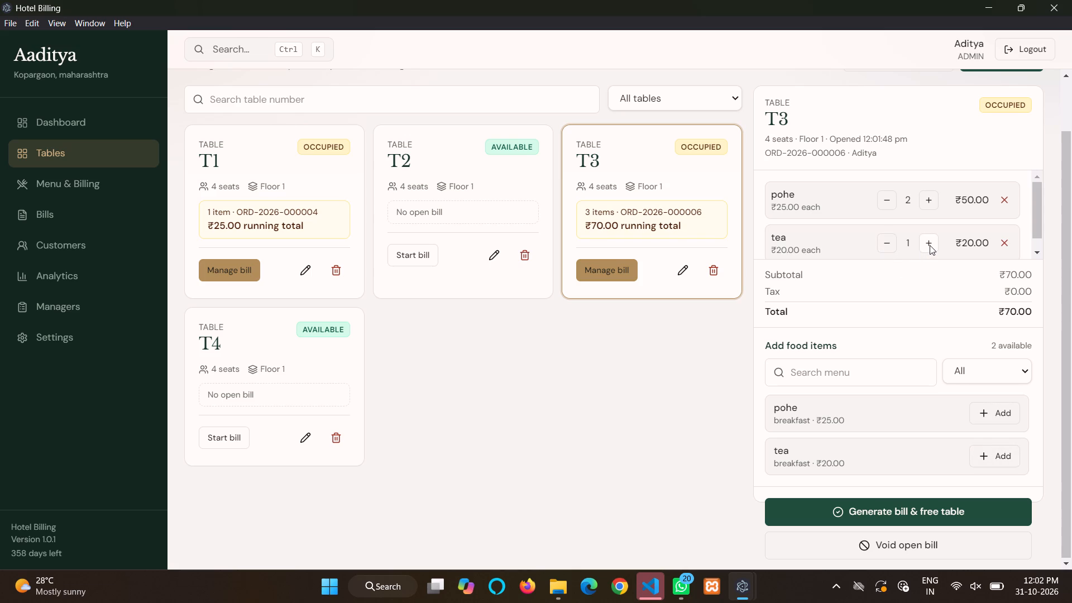
{"action": "left_click", "coordinate": [930, 245]}
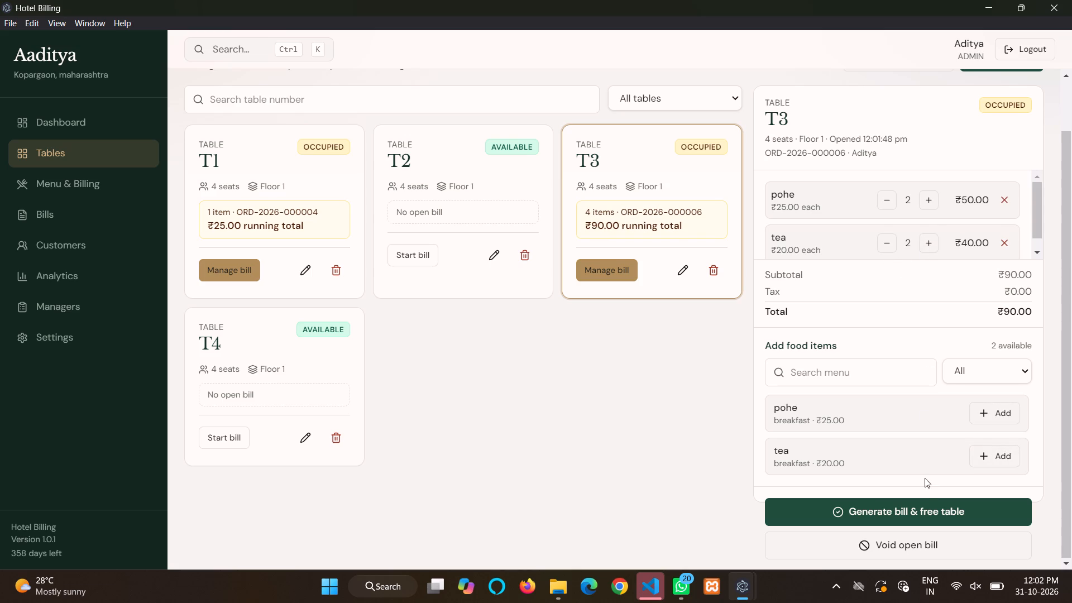
Generate the bill for table T3 as a walk-in customer with no discount, freeing the table.
{"action": "left_click", "coordinate": [920, 508]}
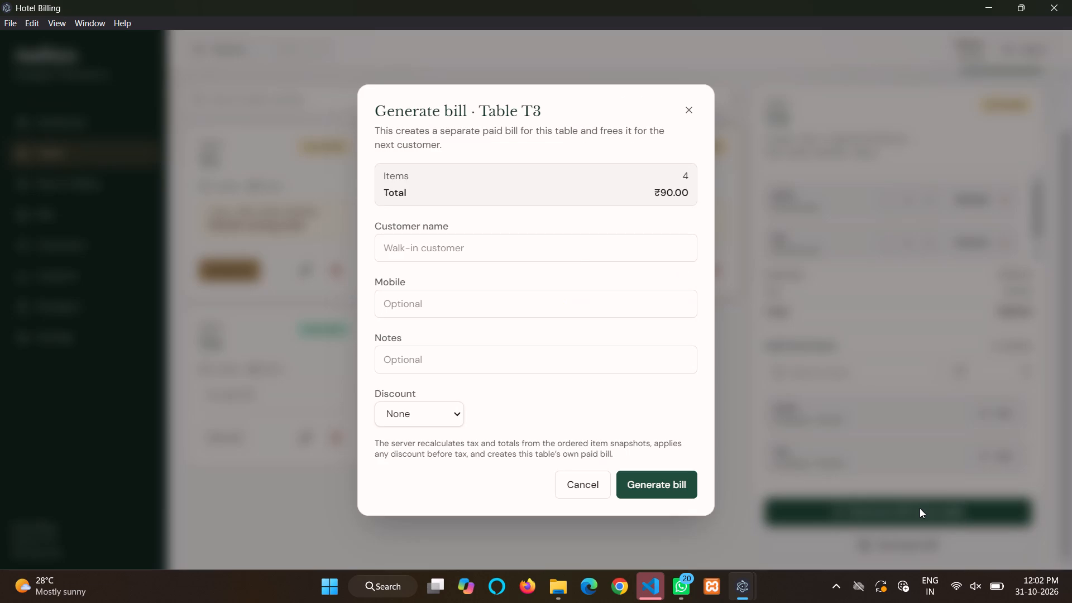
{"action": "left_click", "coordinate": [657, 475]}
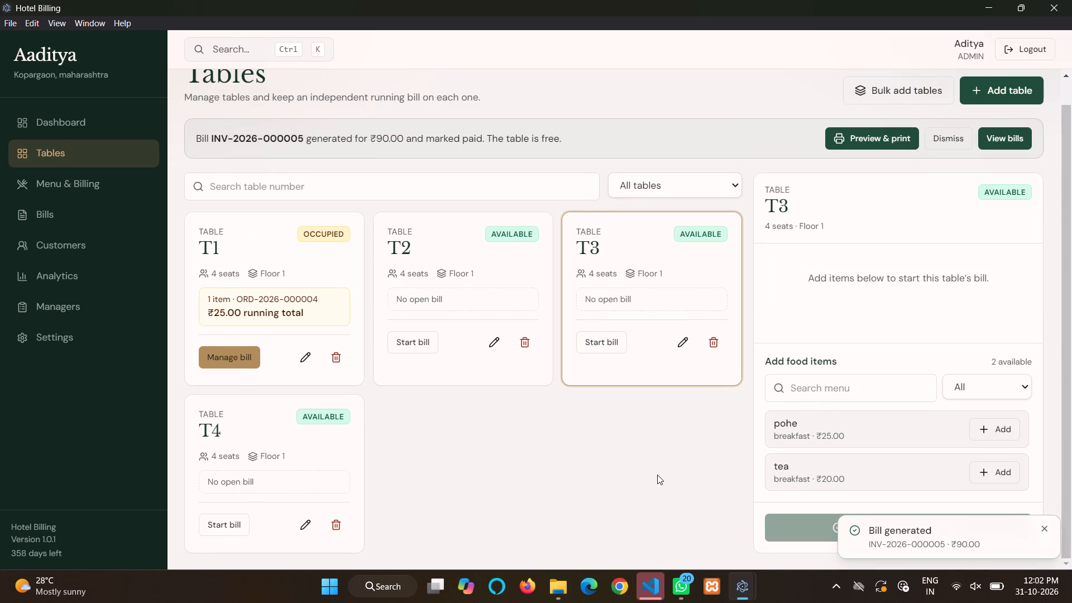
Preview the new T3 bill's 58 mm receipt, check the available printers, and close the preview without printing.
{"action": "left_click", "coordinate": [850, 140]}
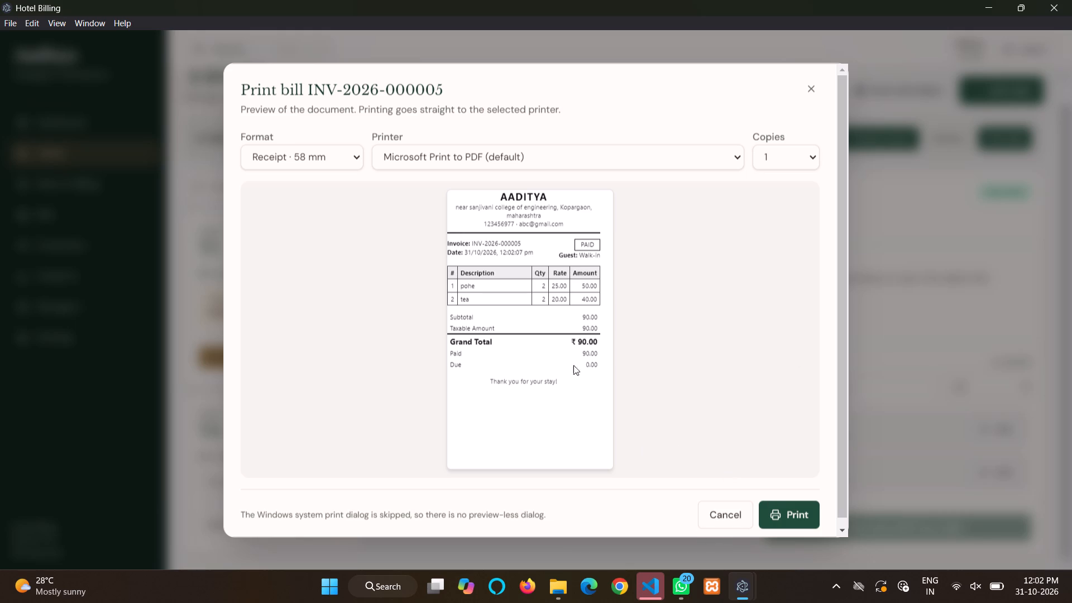
{"action": "left_click", "coordinate": [599, 156]}
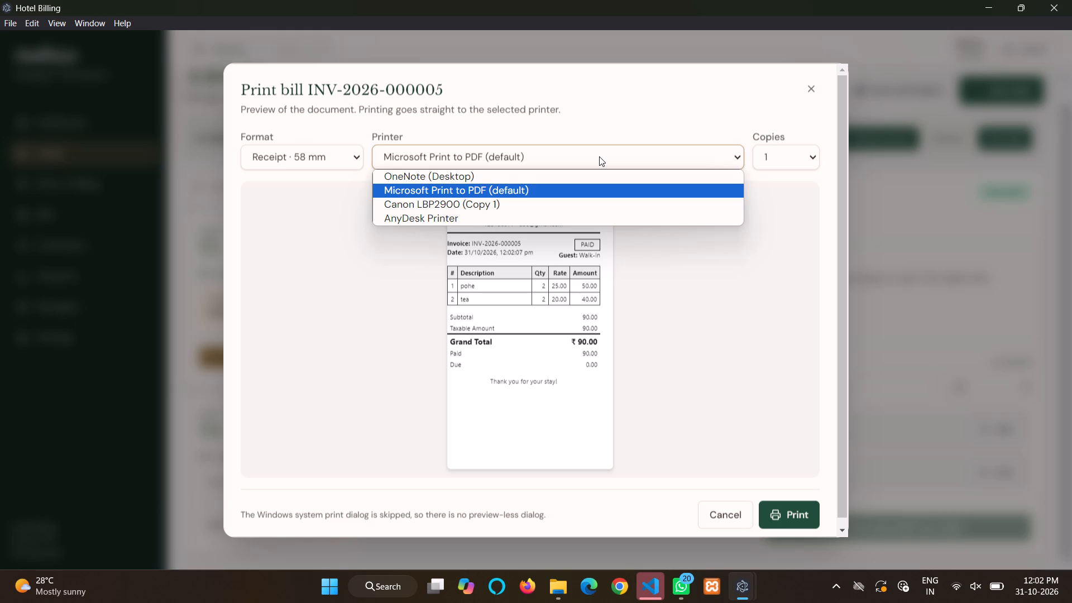
{"action": "left_click", "coordinate": [599, 156]}
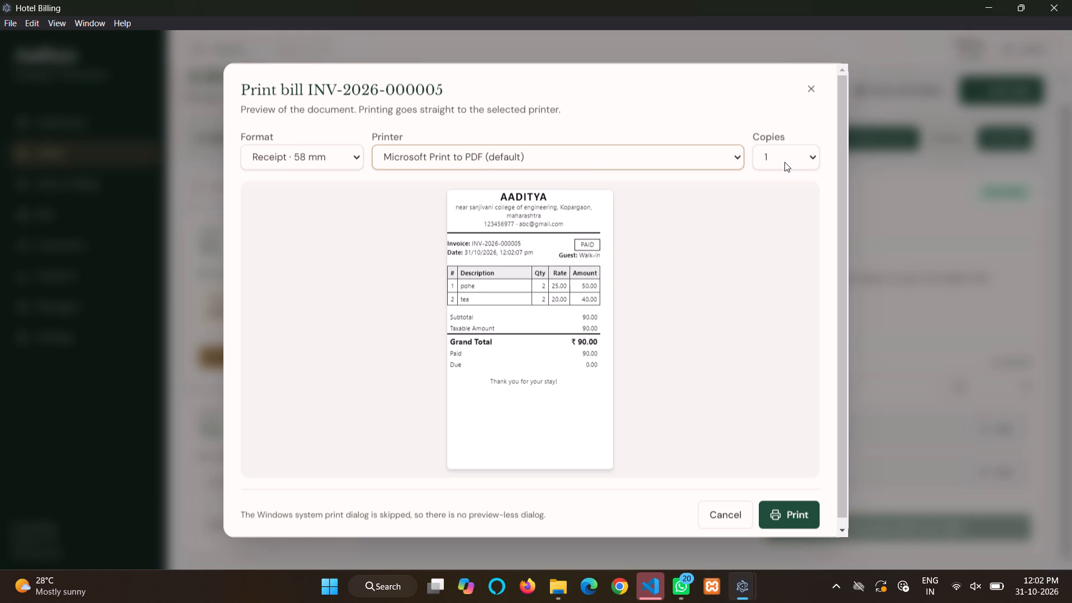
{"action": "left_click", "coordinate": [808, 89]}
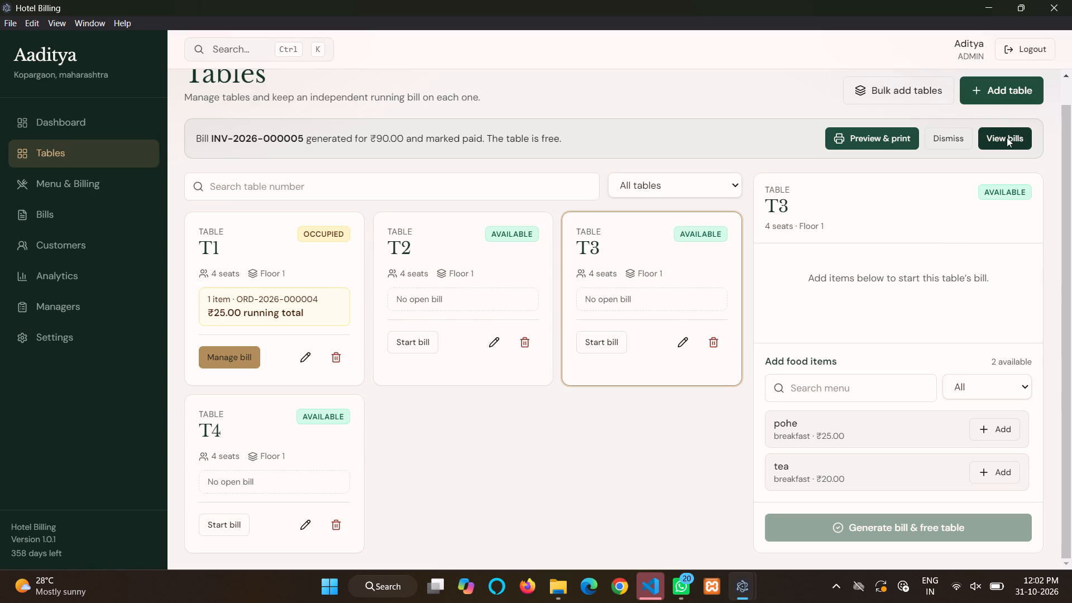
{"action": "left_click", "coordinate": [1007, 137]}
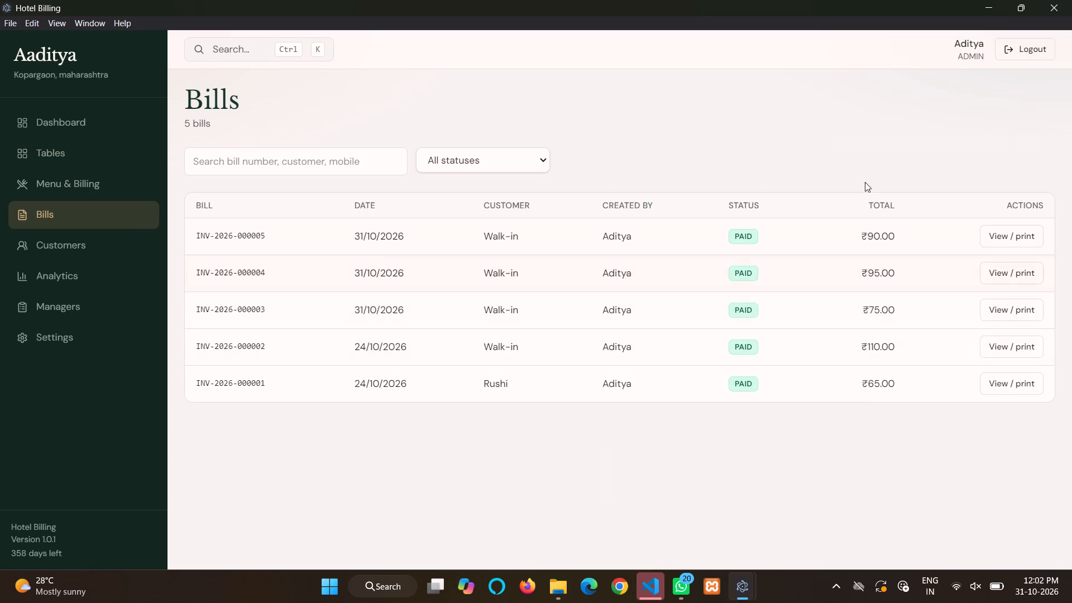
{"action": "left_click", "coordinate": [1012, 239]}
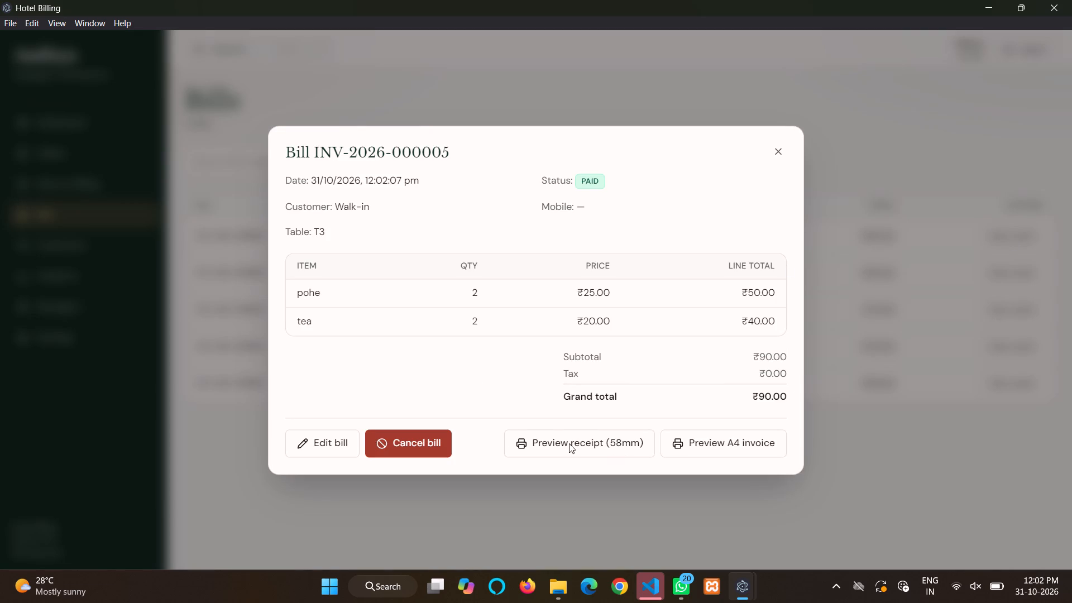
{"action": "left_click", "coordinate": [321, 445]}
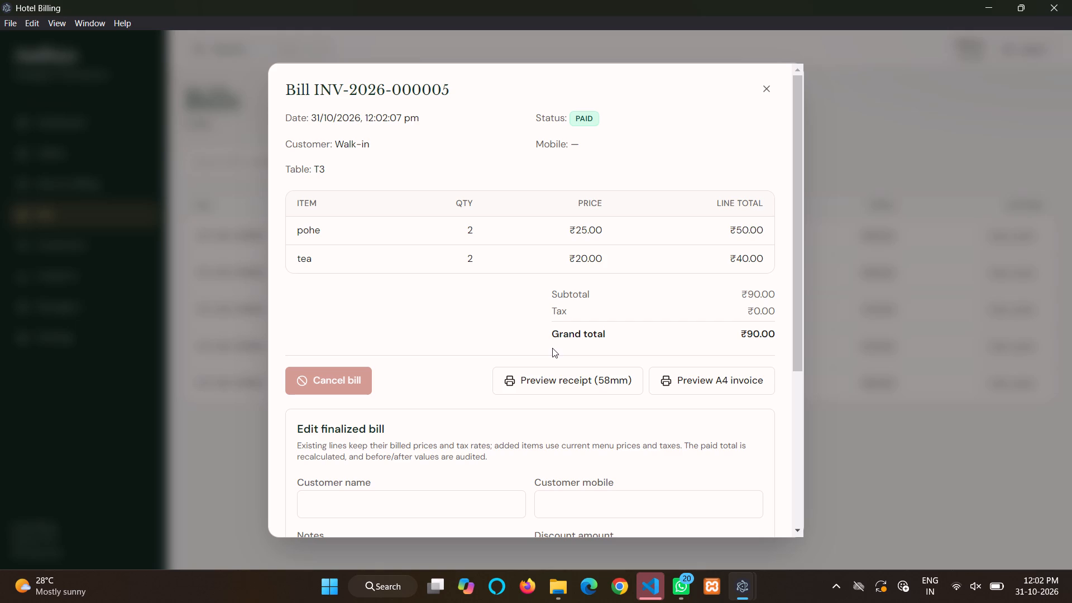
{"action": "scroll", "coordinate": [552, 348], "scroll_direction": "down", "scroll_amount": 3}
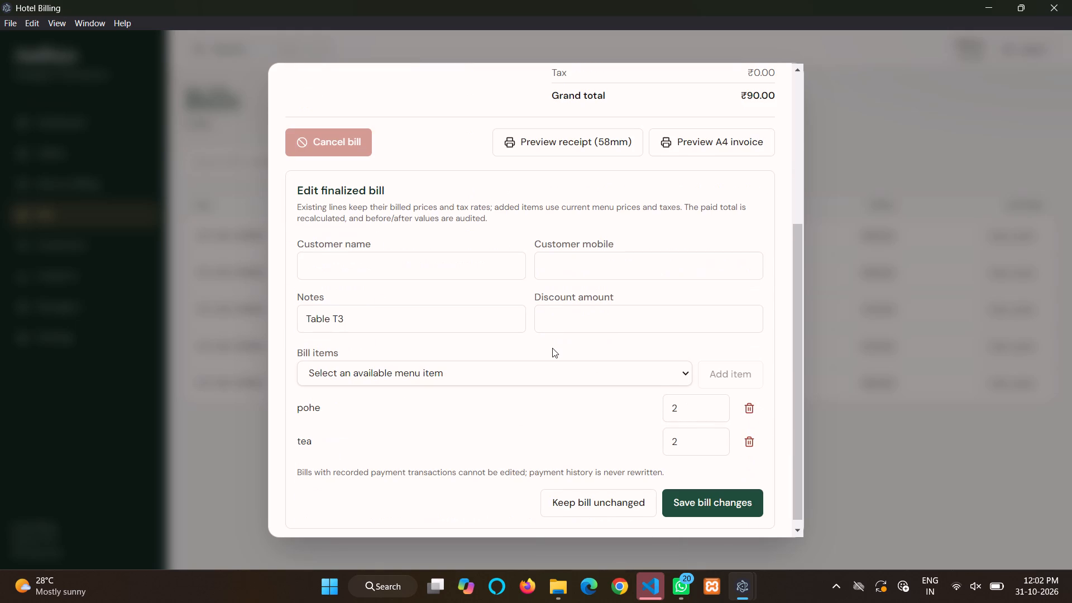
{"action": "scroll", "coordinate": [552, 348], "scroll_direction": "up", "scroll_amount": 6}
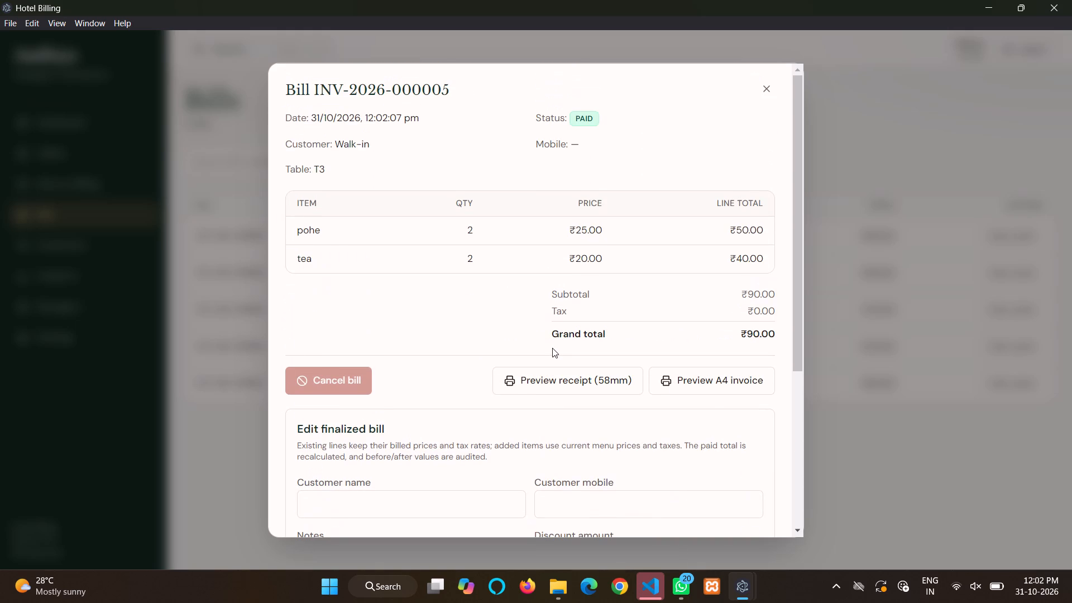
{"action": "left_click", "coordinate": [765, 89]}
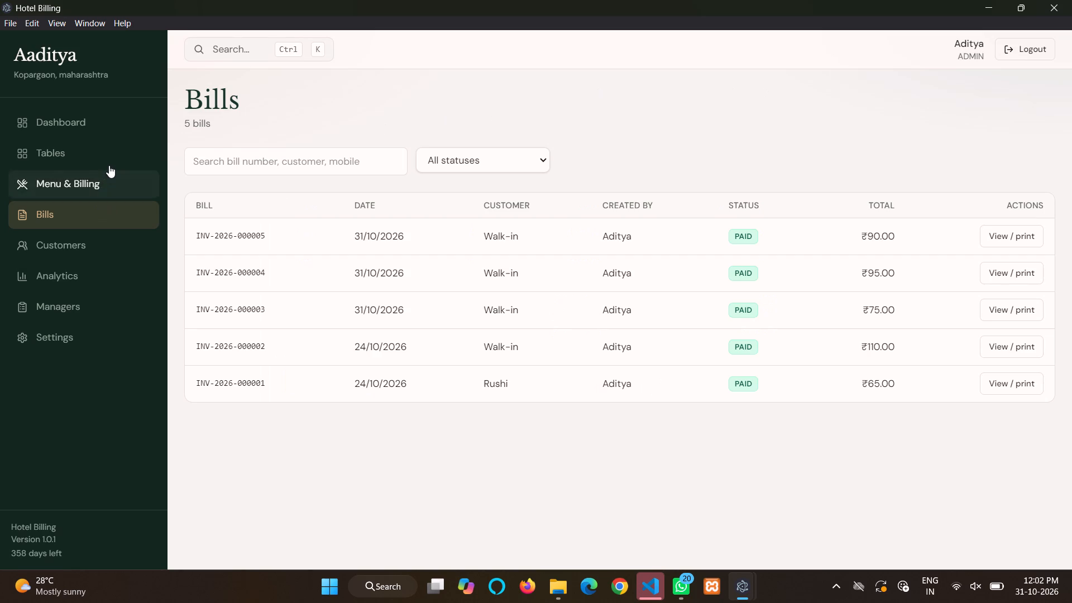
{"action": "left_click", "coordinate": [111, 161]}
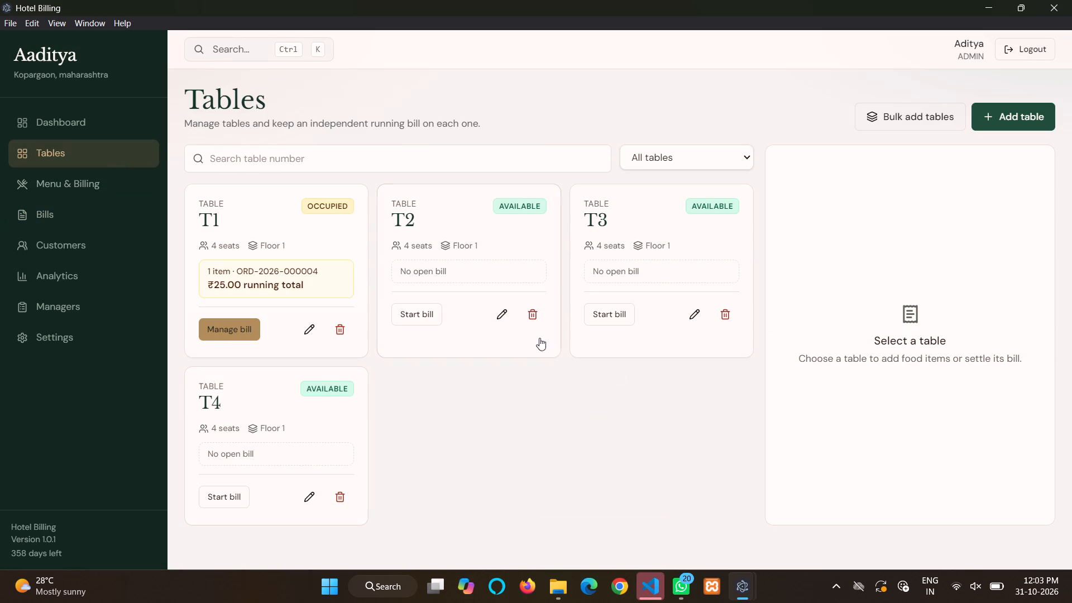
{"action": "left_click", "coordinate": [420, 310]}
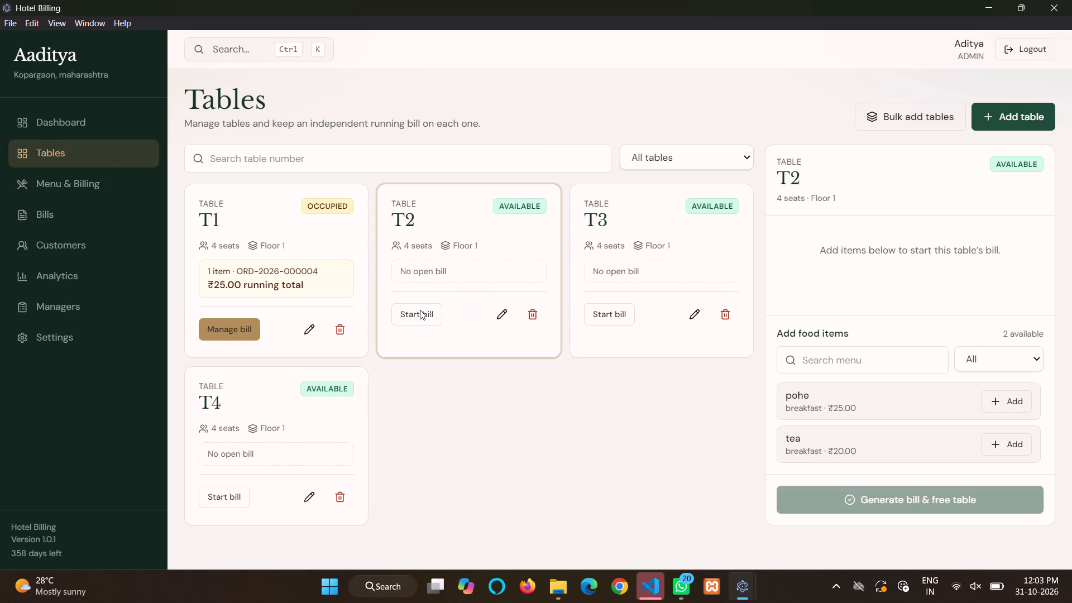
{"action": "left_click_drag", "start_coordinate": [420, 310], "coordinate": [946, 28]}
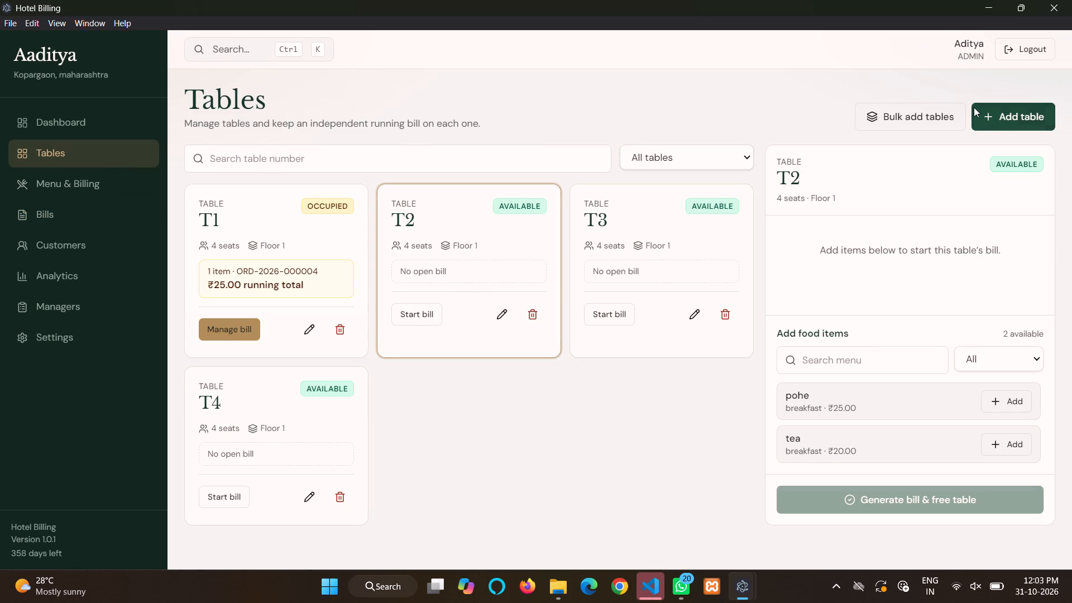
{"action": "left_click", "coordinate": [136, 207]}
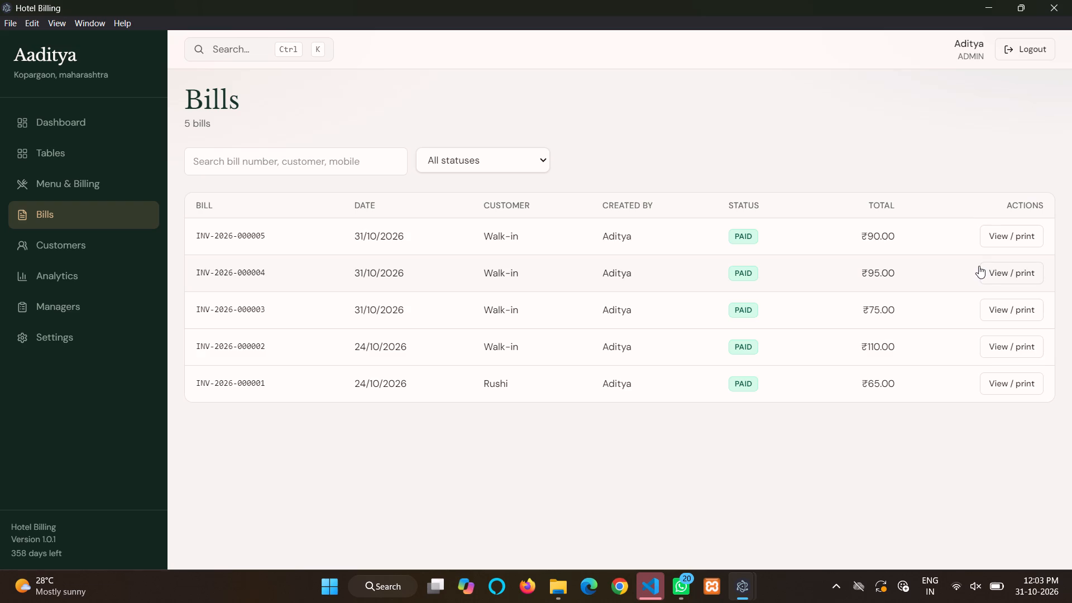
{"action": "left_click", "coordinate": [1015, 239]}
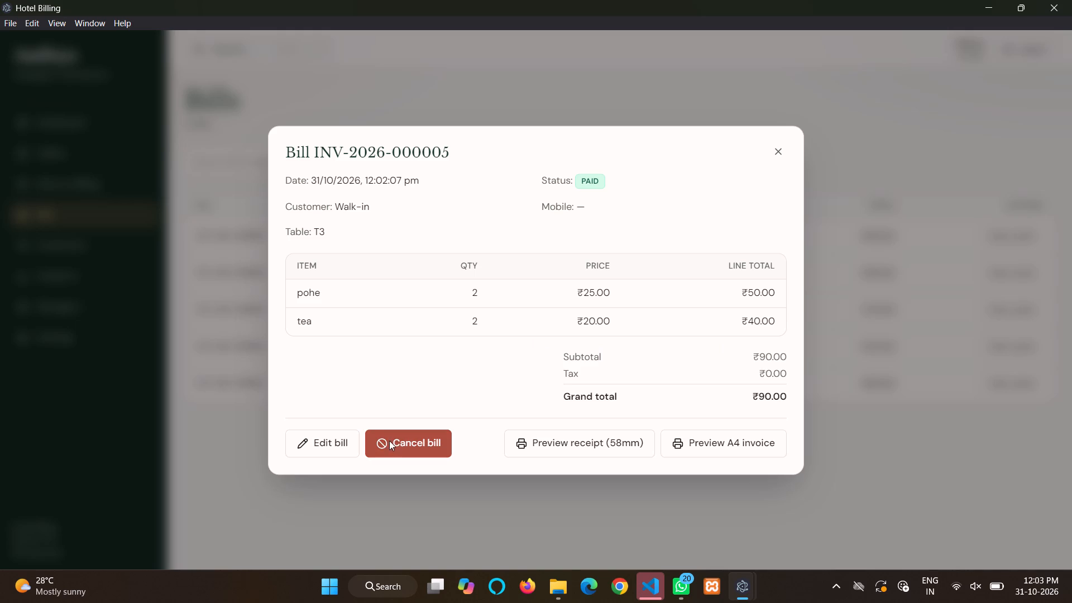
{"action": "left_click", "coordinate": [327, 439]}
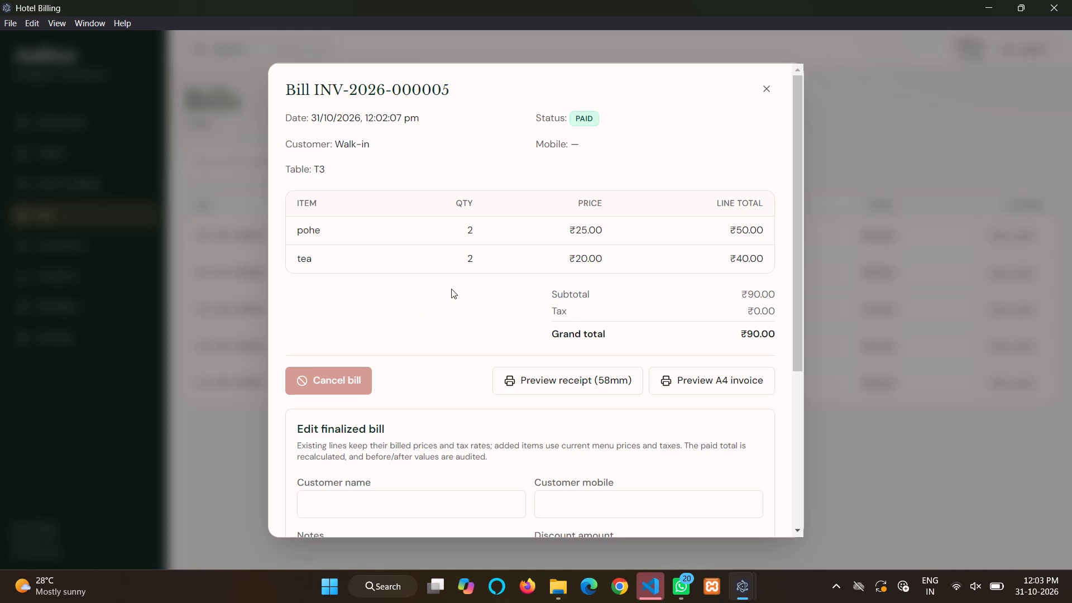
{"action": "scroll", "coordinate": [590, 274], "scroll_direction": "down", "scroll_amount": 4}
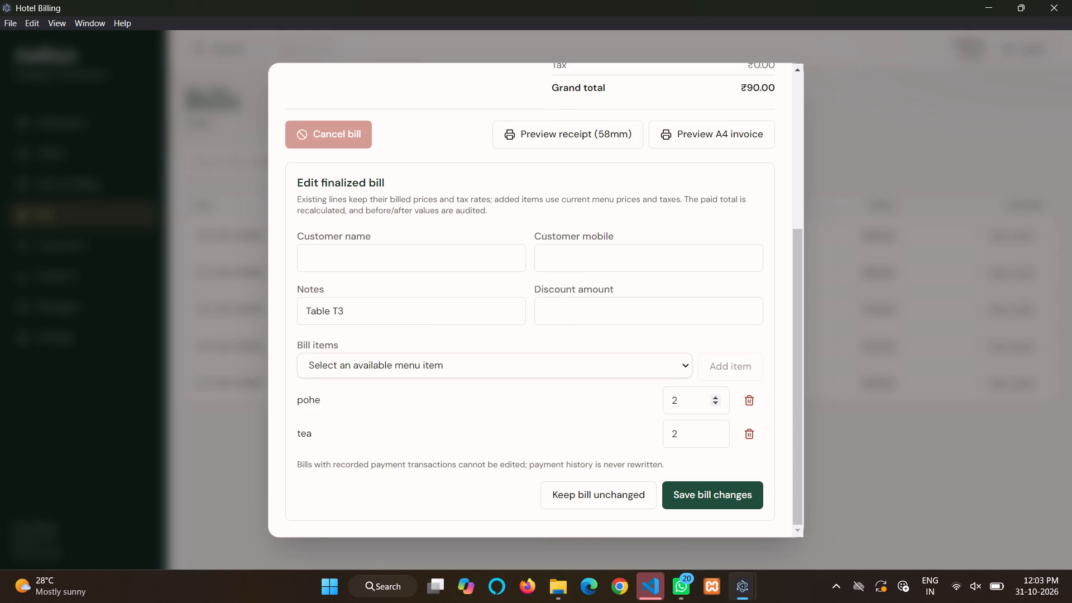
{"action": "double_click", "coordinate": [686, 431]}
{"action": "key", "text": "BackSpace"}
{"action": "key", "text": "1"}
{"action": "left_click", "coordinate": [717, 499]}
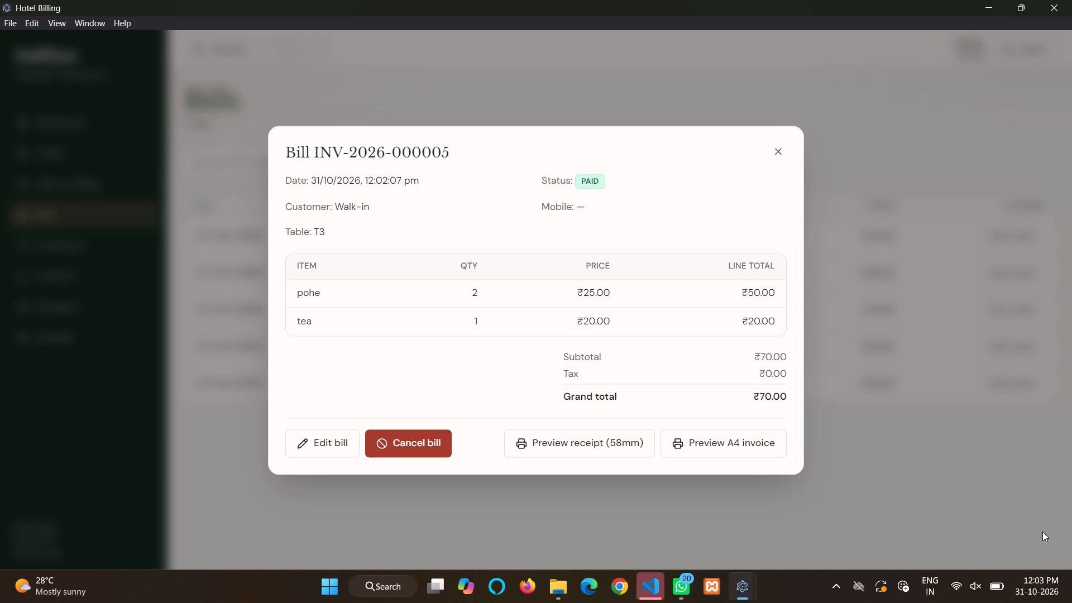
{"action": "left_click", "coordinate": [337, 439]}
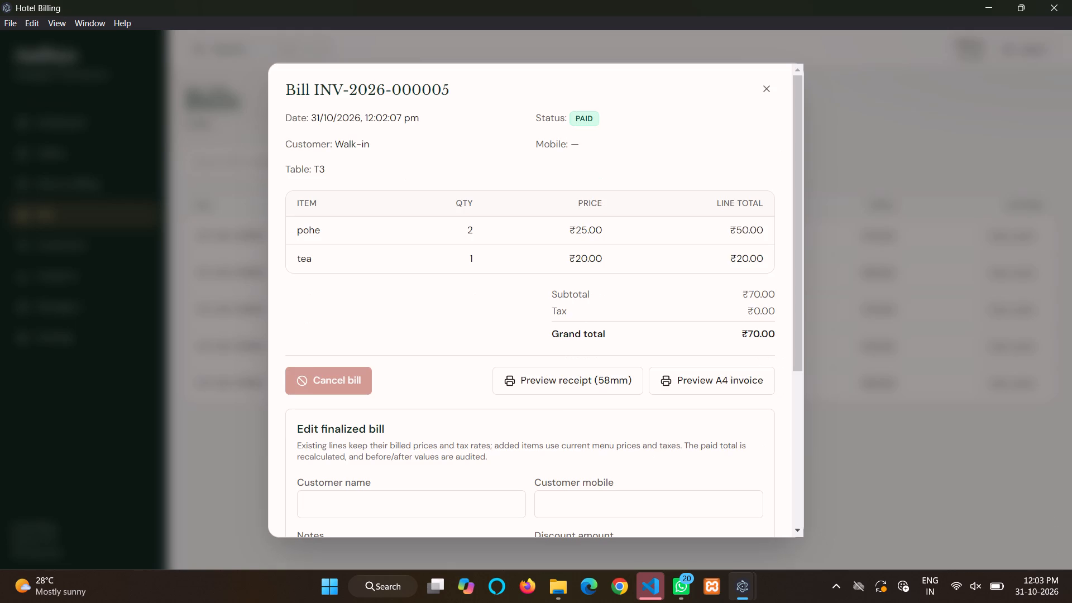
{"action": "scroll", "coordinate": [462, 428], "scroll_direction": "down", "scroll_amount": 4}
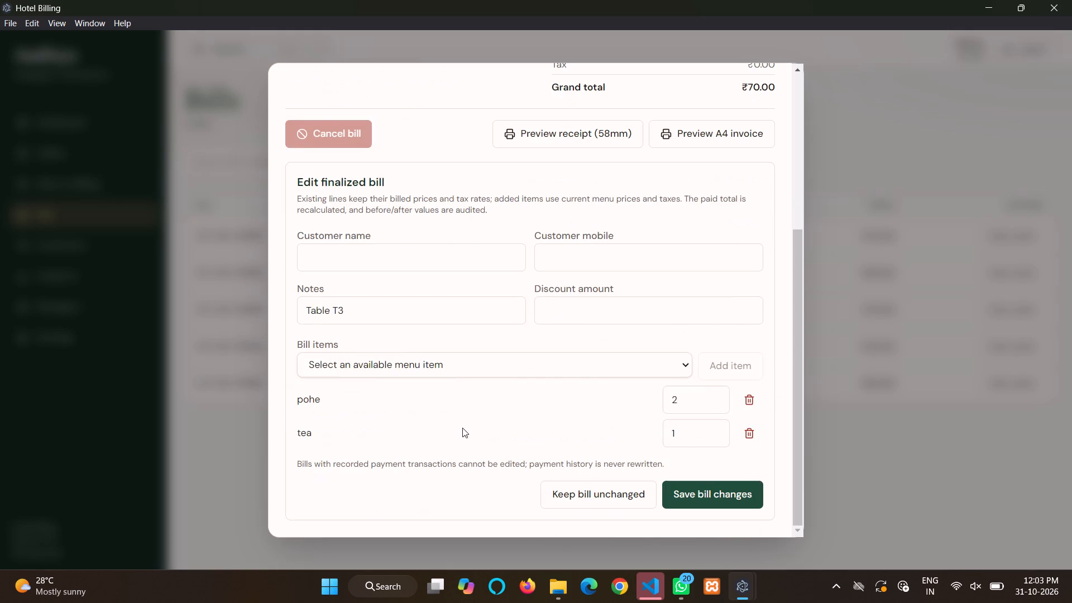
{"action": "scroll", "coordinate": [462, 428], "scroll_direction": "up", "scroll_amount": 4}
{"action": "scroll", "coordinate": [462, 428], "scroll_direction": "down", "scroll_amount": 3}
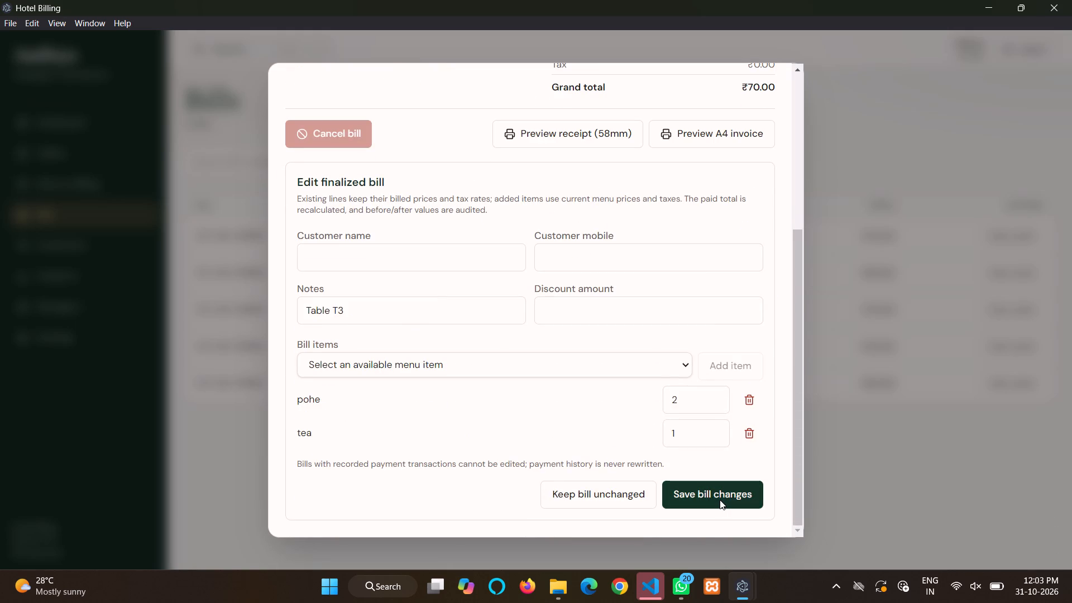
{"action": "left_click", "coordinate": [720, 500]}
{"action": "left_click", "coordinate": [720, 500]}
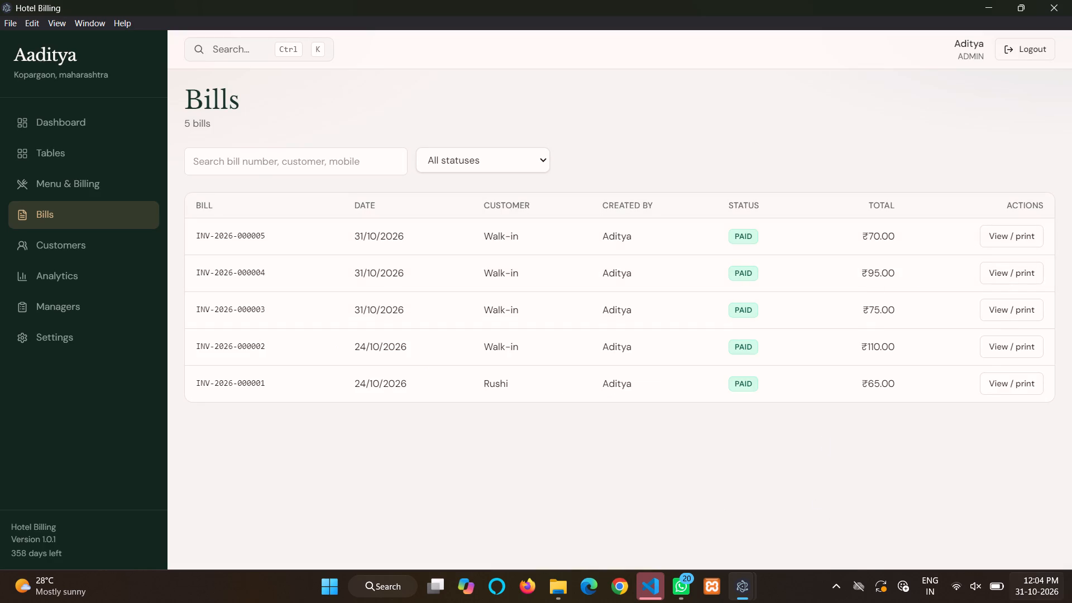
Test the bills list's status filter with PAID and CANCELLED, and reset it to all statuses.
{"action": "scroll", "coordinate": [863, 507], "scroll_direction": "up", "scroll_amount": 3}
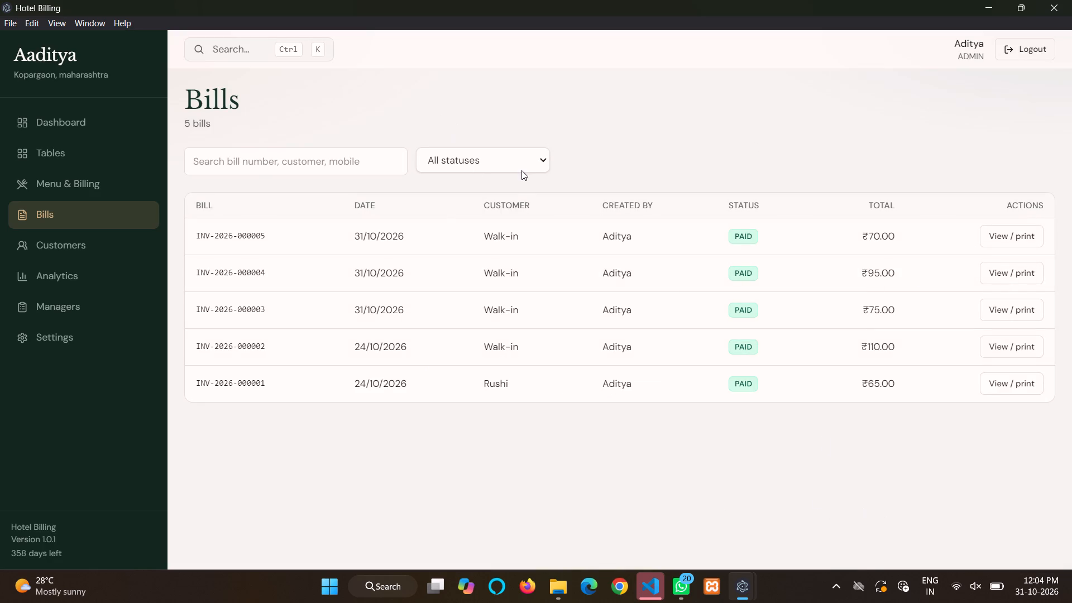
{"action": "left_click", "coordinate": [520, 162]}
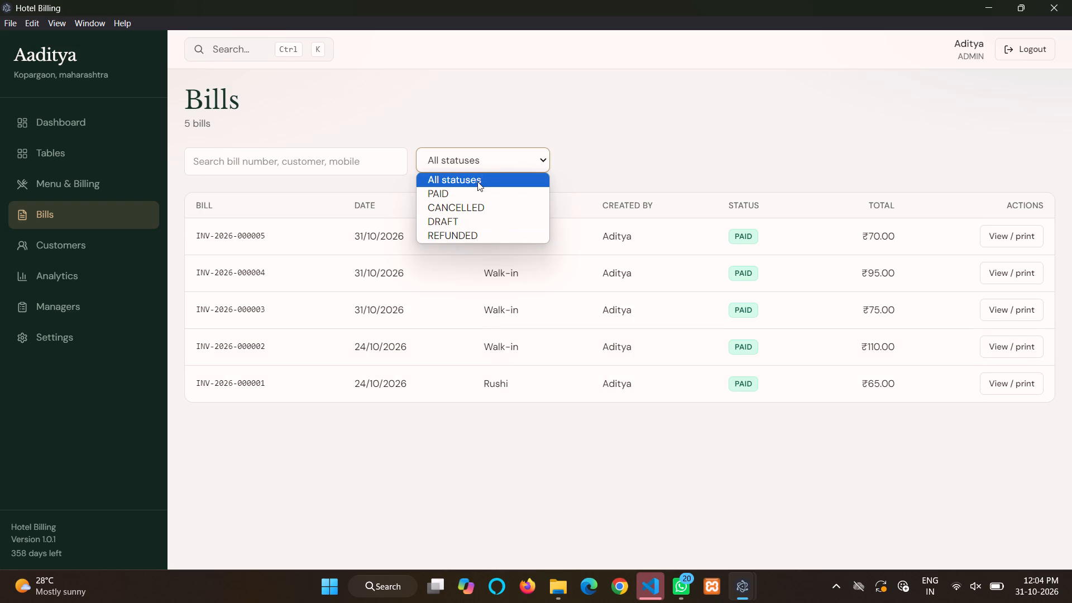
{"action": "left_click", "coordinate": [476, 194]}
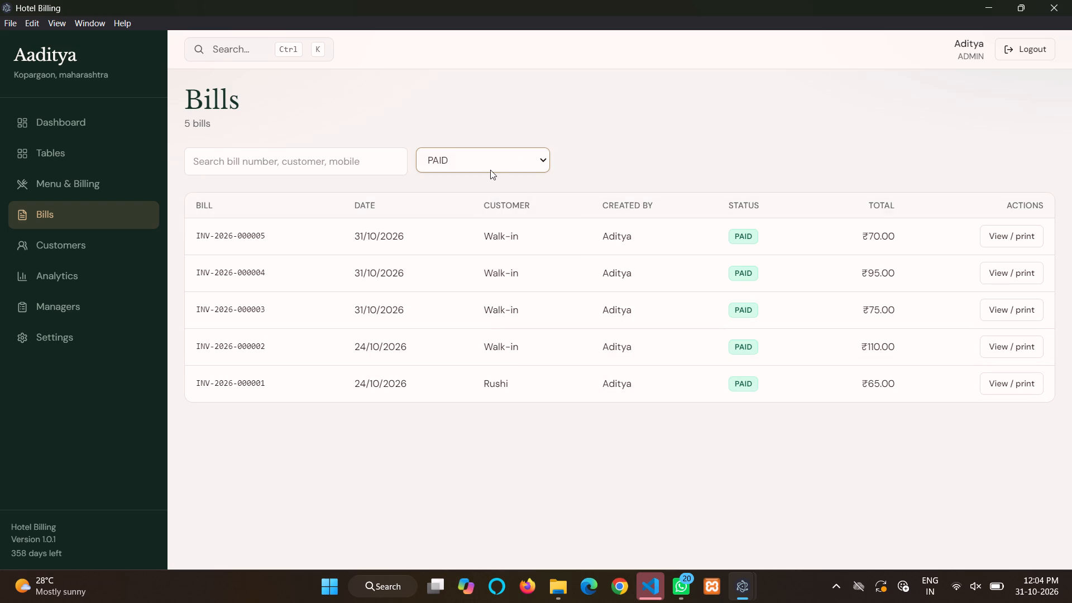
{"action": "left_click", "coordinate": [490, 170]}
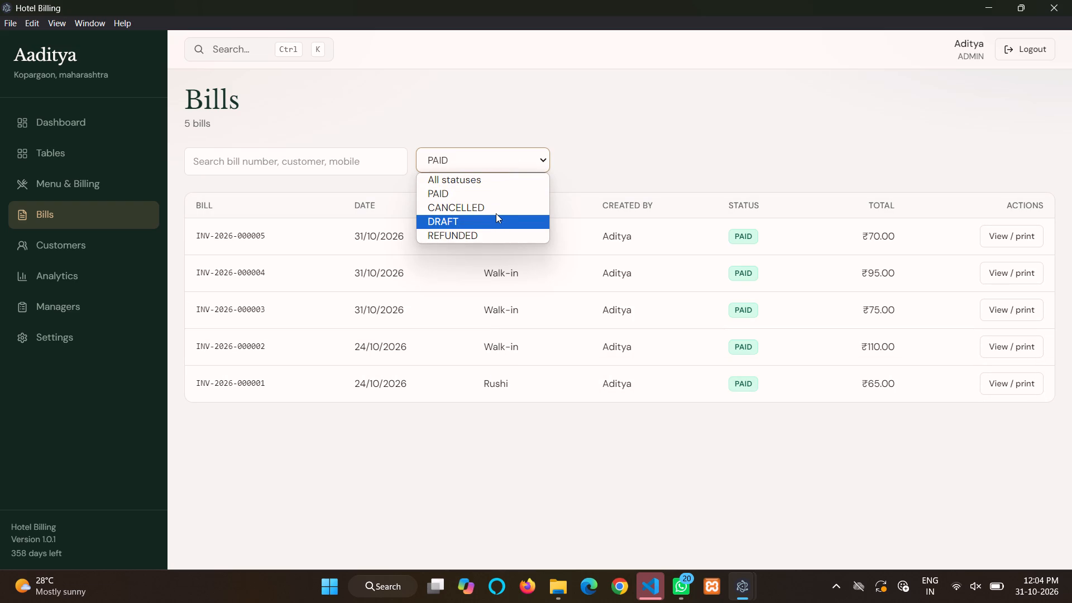
{"action": "left_click", "coordinate": [496, 213]}
{"action": "left_click", "coordinate": [499, 165]}
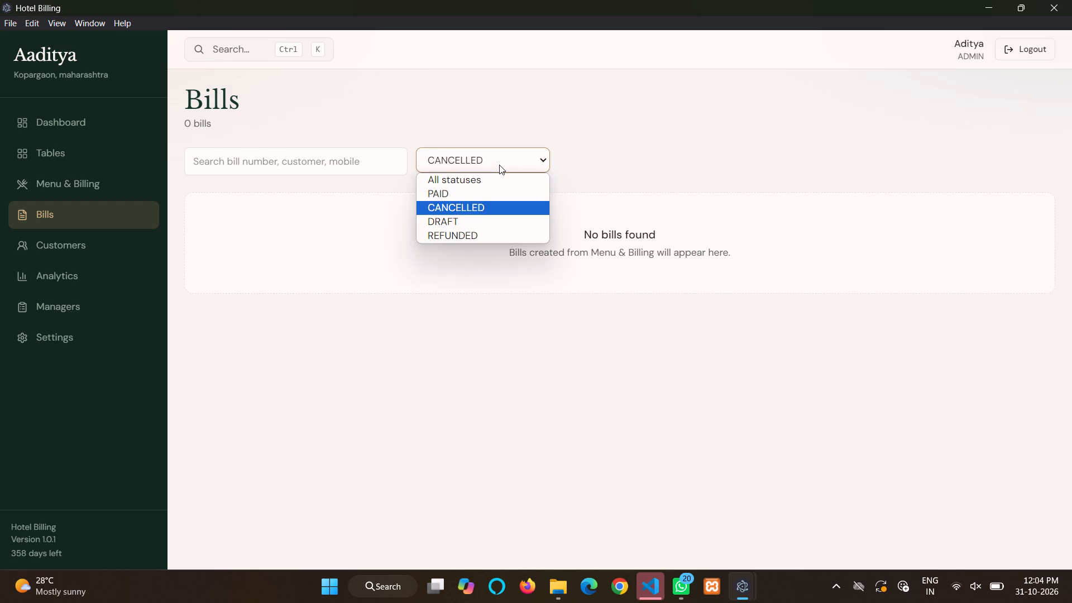
{"action": "left_click", "coordinate": [504, 190]}
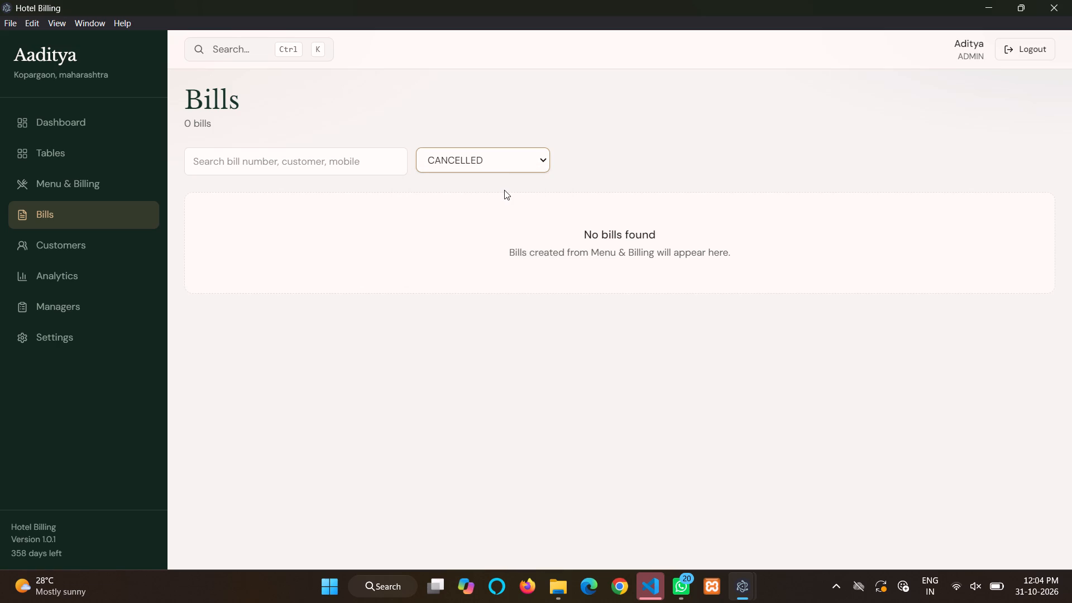
{"action": "left_click", "coordinate": [504, 170]}
{"action": "left_click", "coordinate": [507, 183]}
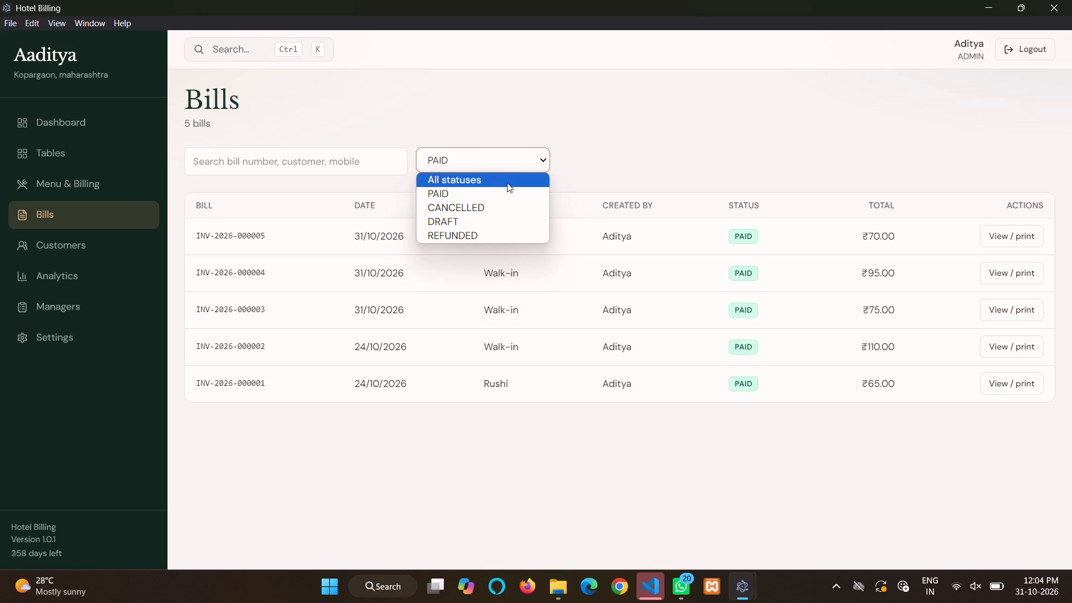
Open the Tables page.
{"action": "left_click", "coordinate": [80, 155]}
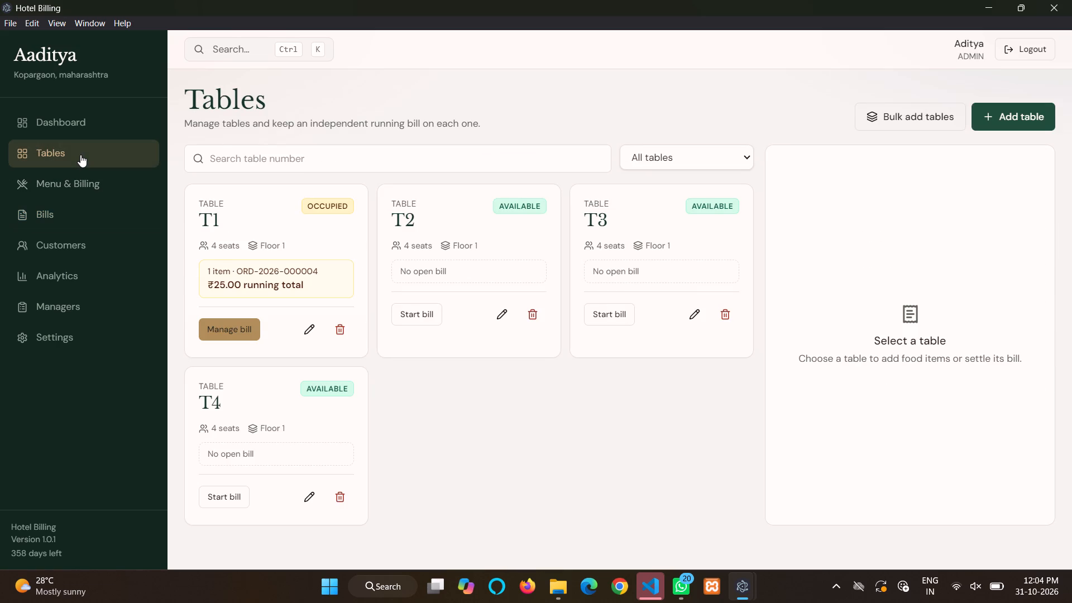
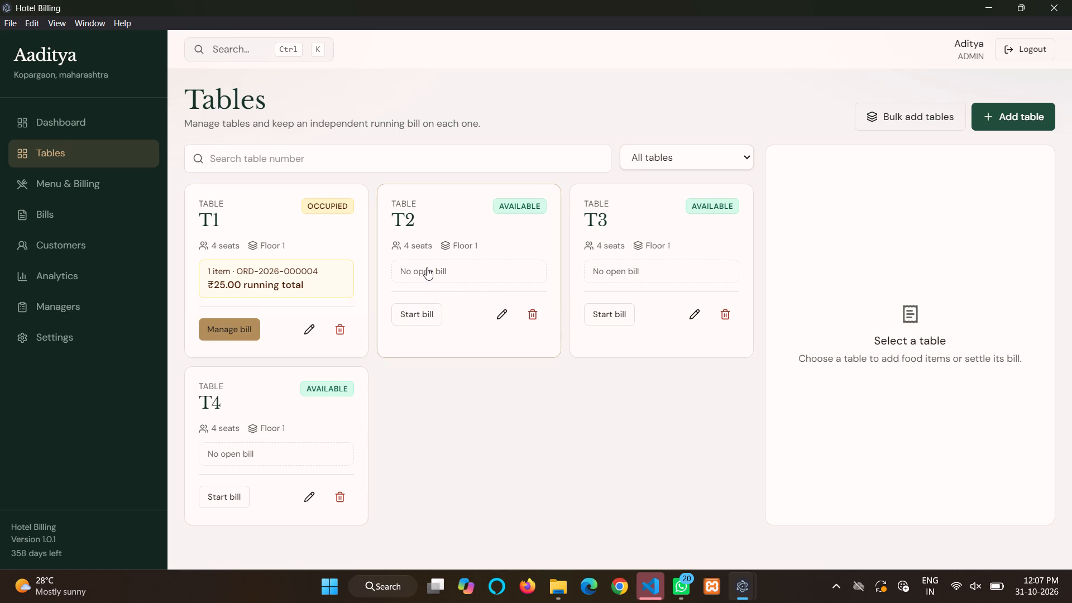
Start a bill for table T2 with 2 pohe and 2 tea, and generate it to free the table.
{"action": "left_click", "coordinate": [425, 310]}
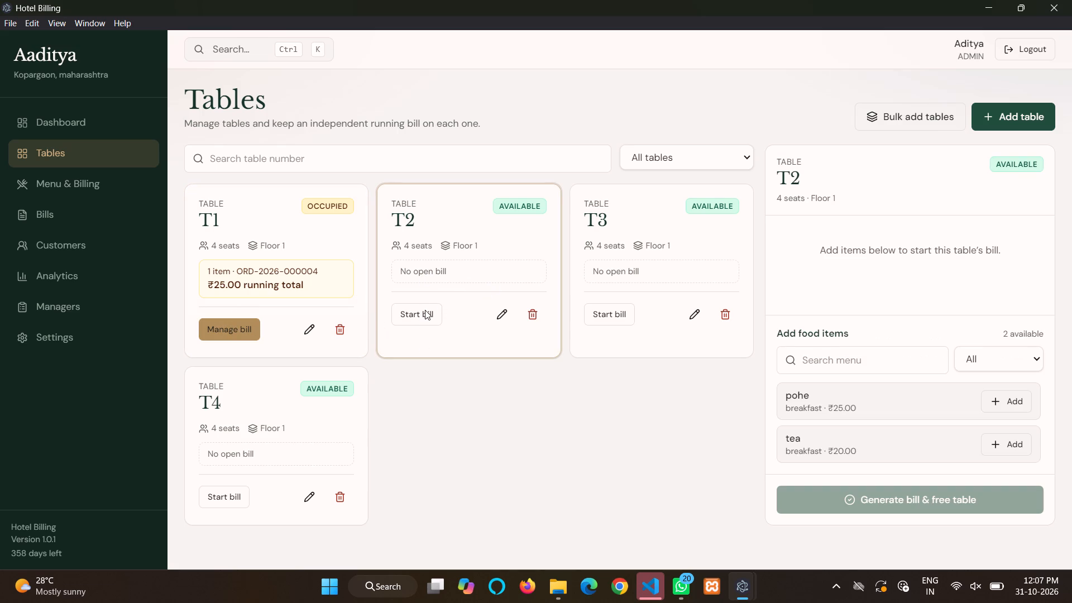
{"action": "left_click", "coordinate": [1019, 404]}
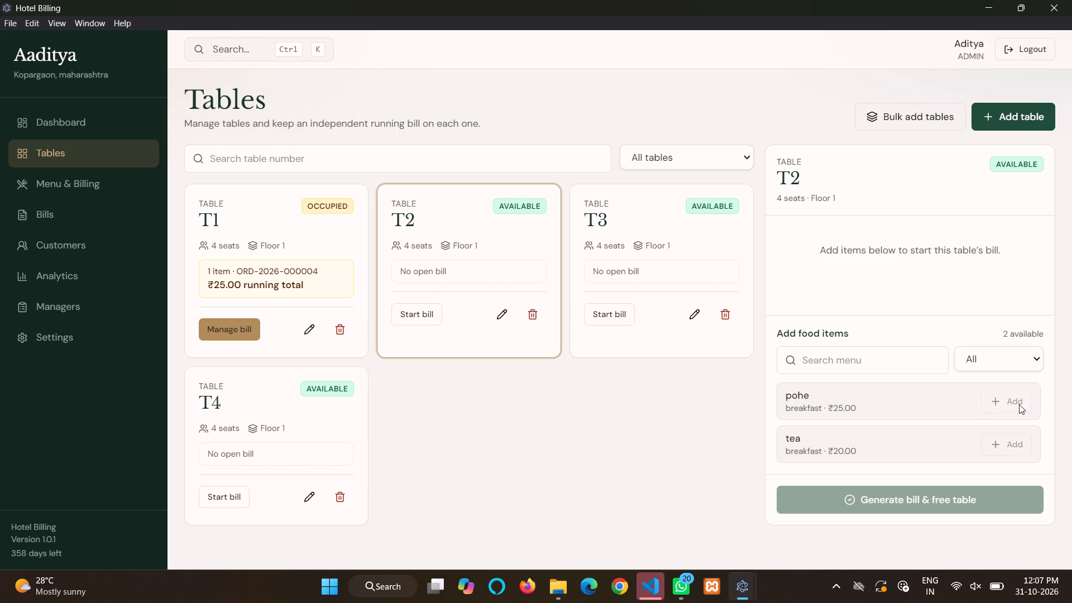
{"action": "double_click", "coordinate": [939, 261]}
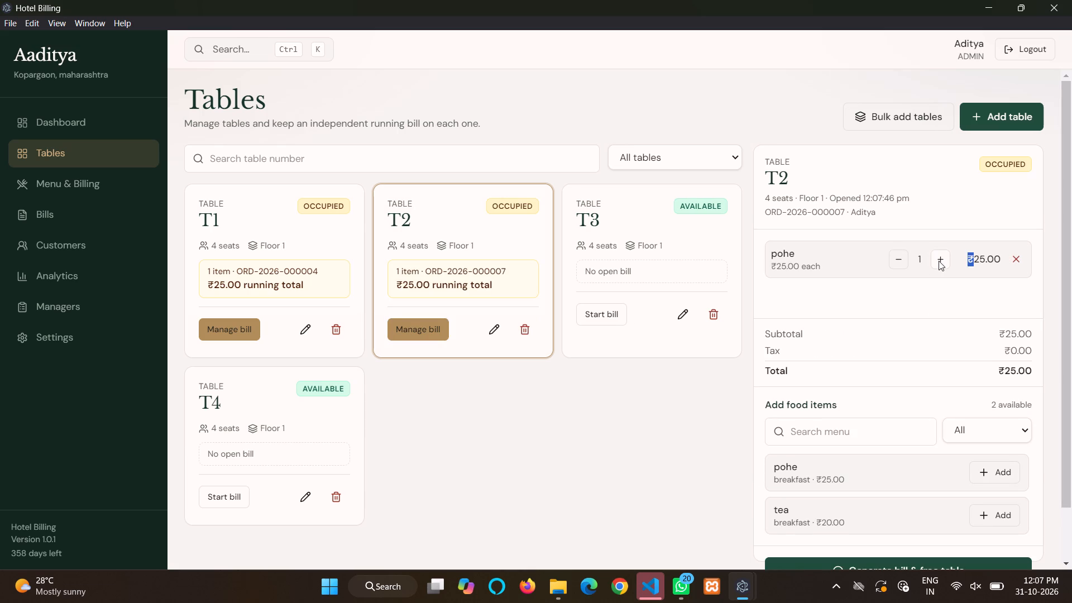
{"action": "scroll", "coordinate": [945, 322], "scroll_direction": "down", "scroll_amount": 1}
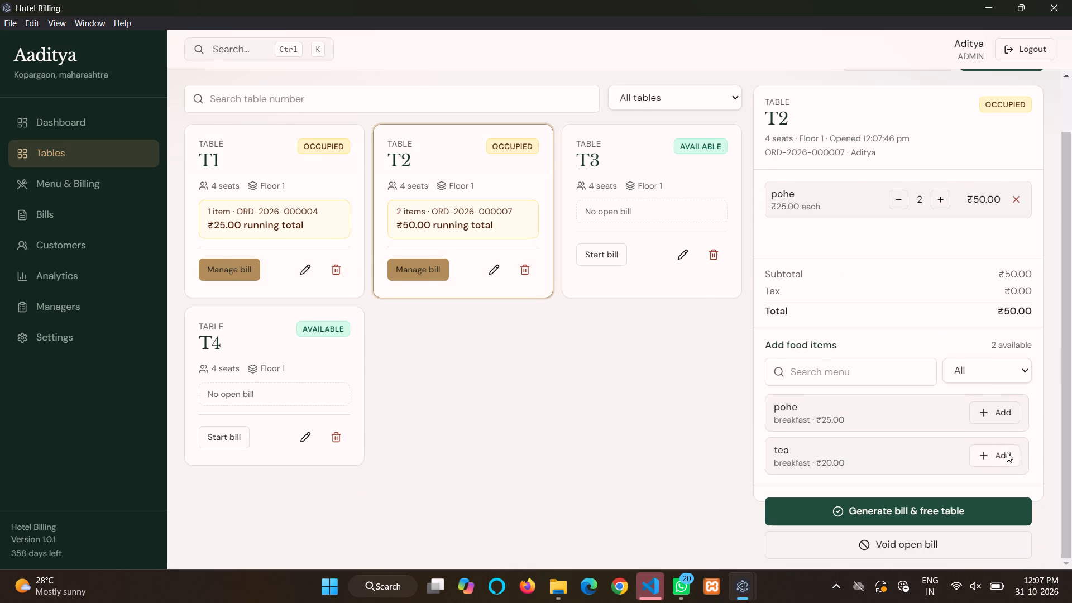
{"action": "left_click", "coordinate": [1009, 458]}
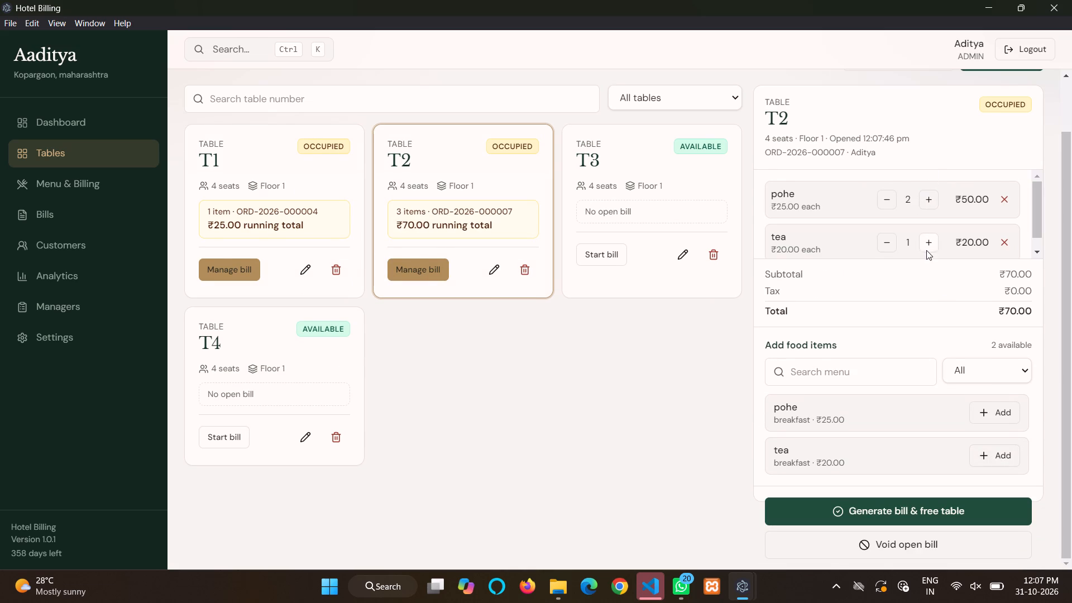
{"action": "left_click", "coordinate": [927, 243]}
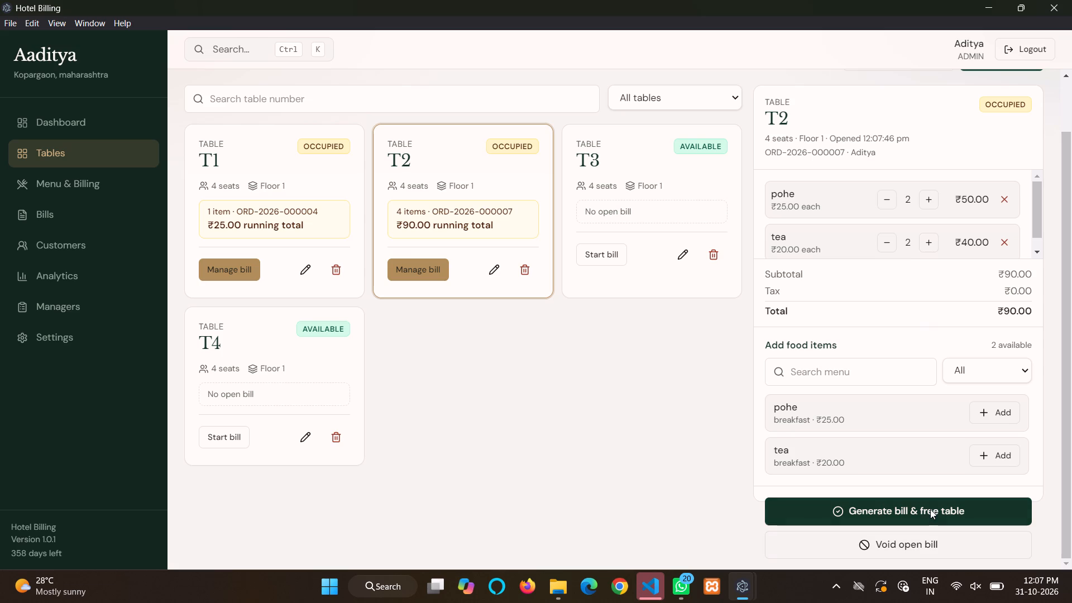
{"action": "left_click", "coordinate": [930, 509]}
{"action": "left_click", "coordinate": [654, 482]}
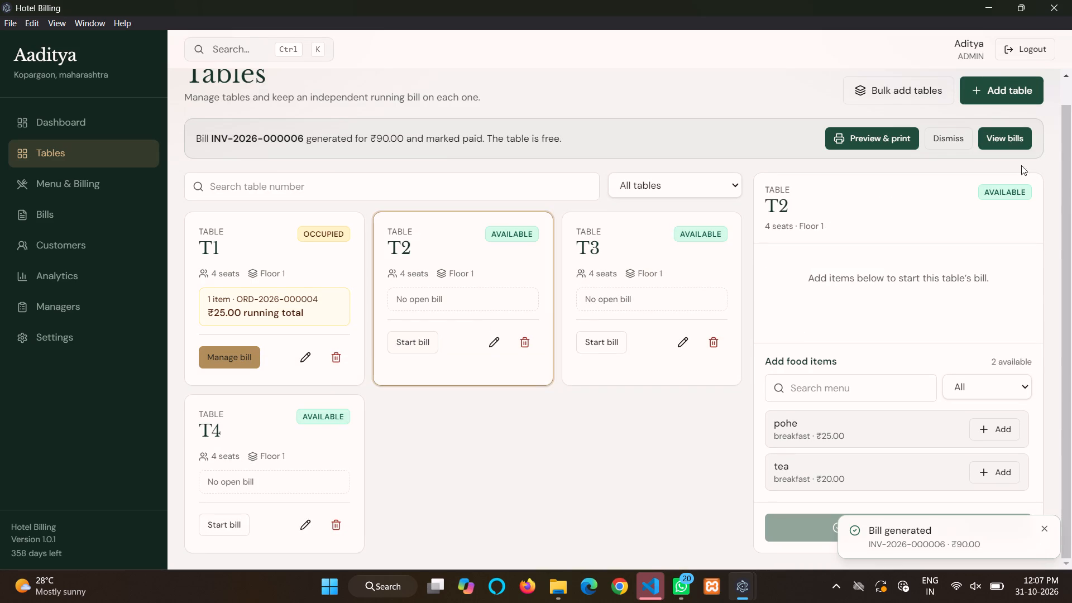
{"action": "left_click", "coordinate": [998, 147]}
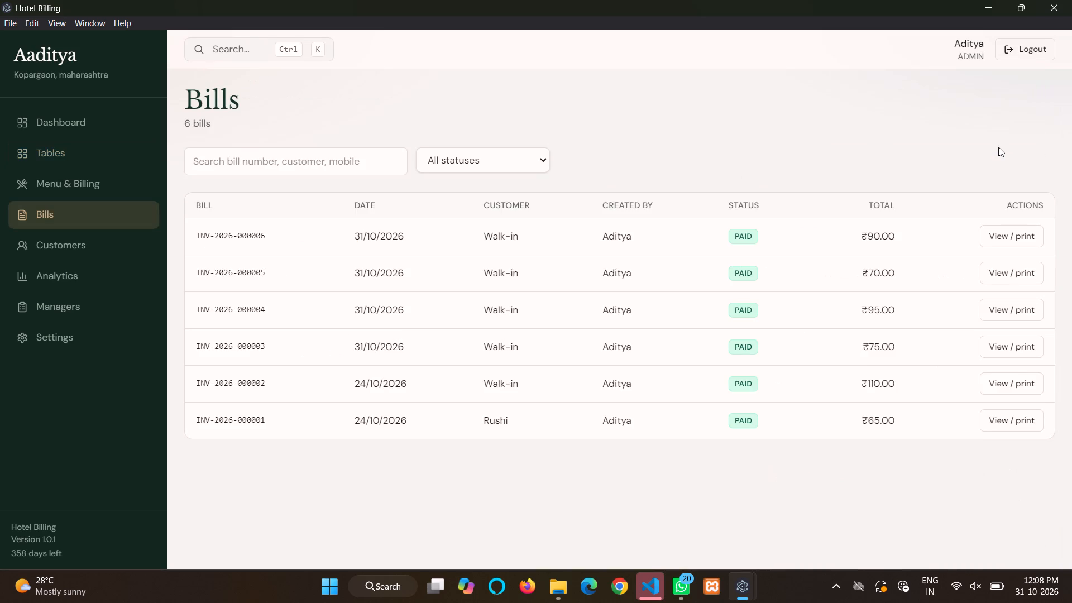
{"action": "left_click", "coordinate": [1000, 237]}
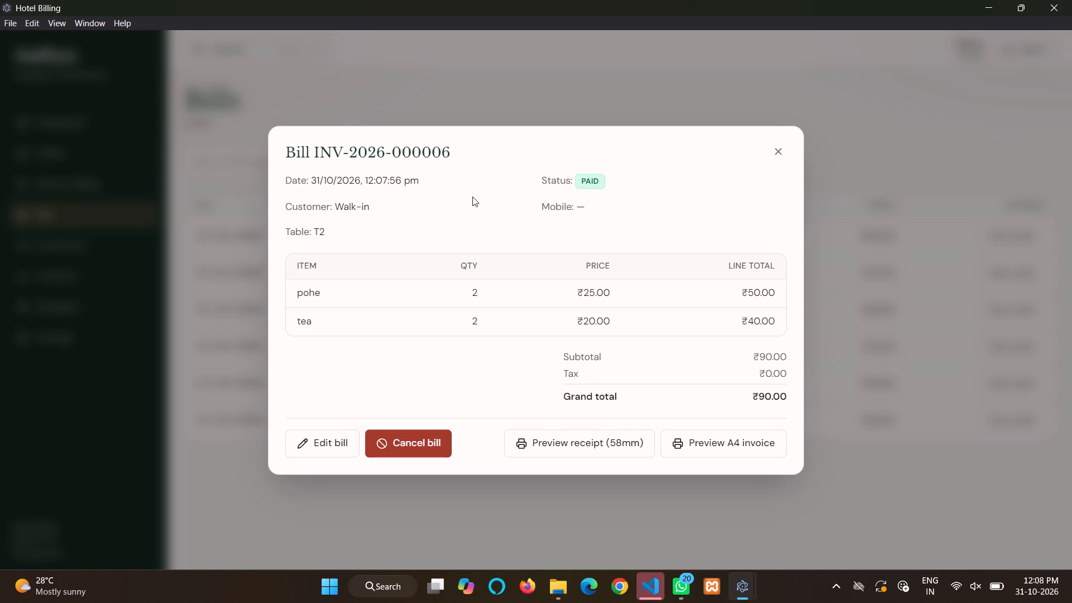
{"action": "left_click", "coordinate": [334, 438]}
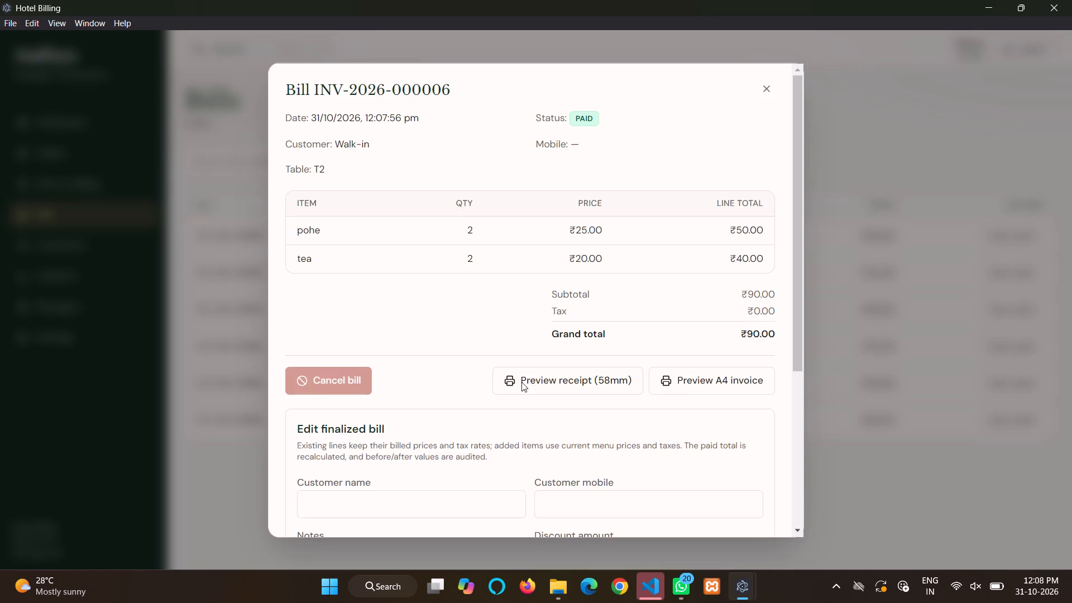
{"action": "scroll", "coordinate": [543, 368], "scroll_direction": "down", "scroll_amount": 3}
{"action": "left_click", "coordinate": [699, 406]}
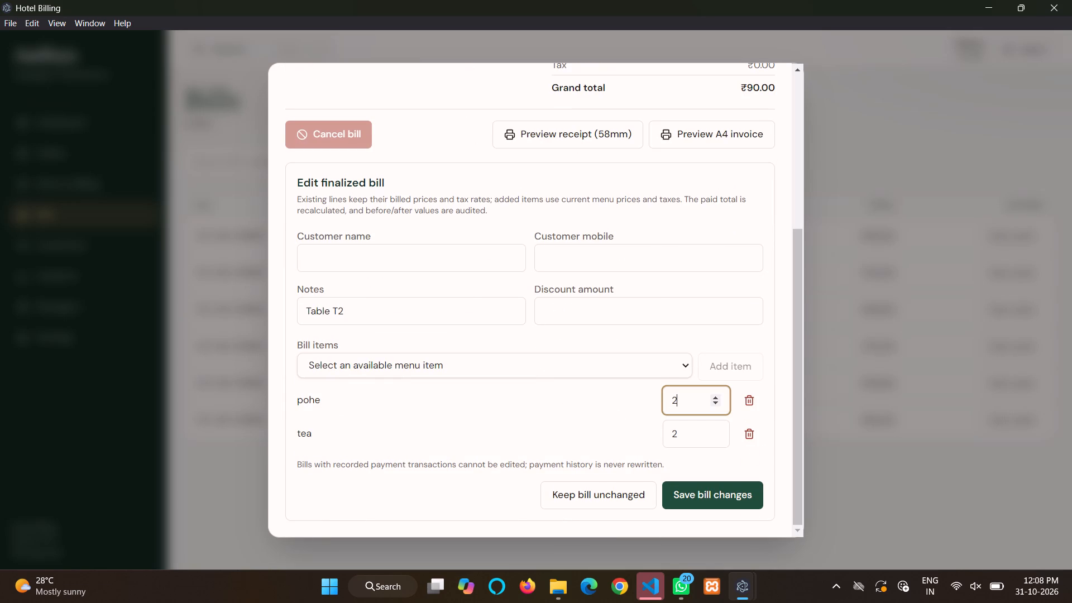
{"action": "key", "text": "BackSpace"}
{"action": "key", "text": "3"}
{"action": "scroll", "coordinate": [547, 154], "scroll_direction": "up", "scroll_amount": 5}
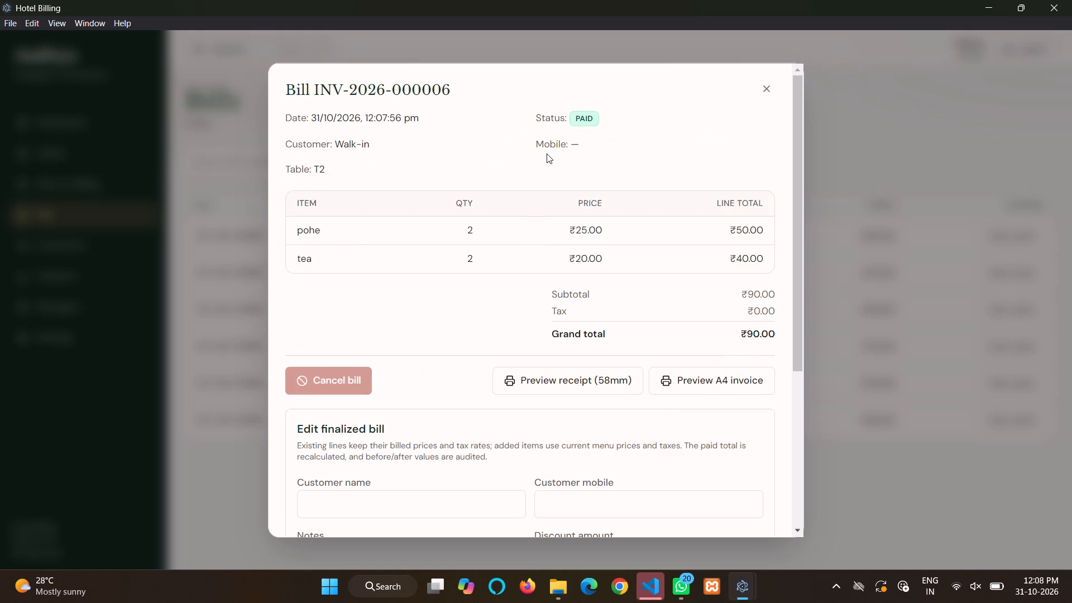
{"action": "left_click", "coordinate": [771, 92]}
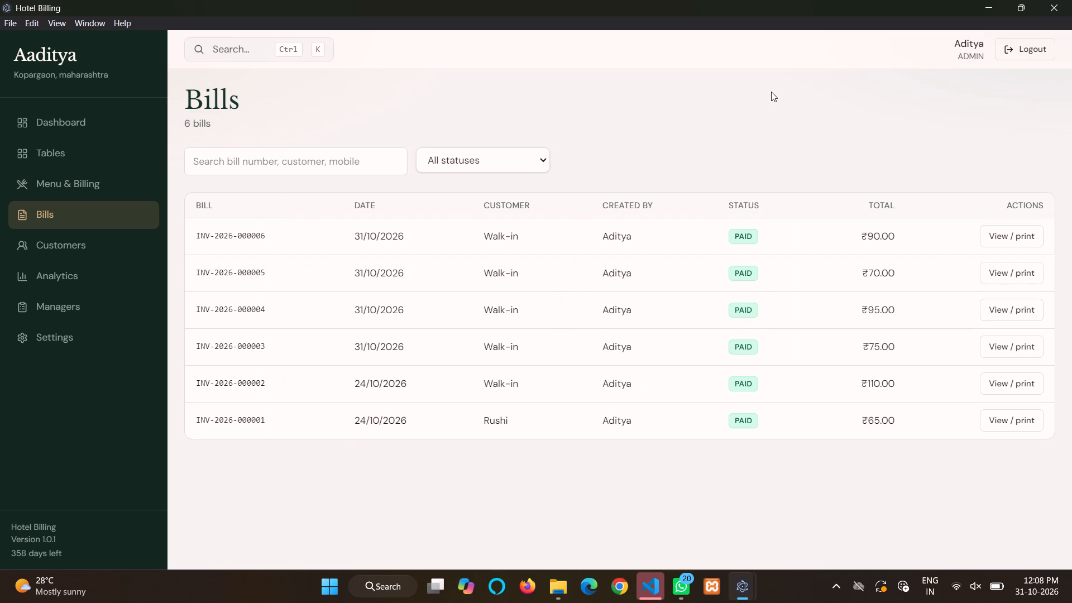
Return to the Tables page and generate the bill for table T1's open order, leaving the customer details and discount unset.
{"action": "left_click", "coordinate": [95, 153]}
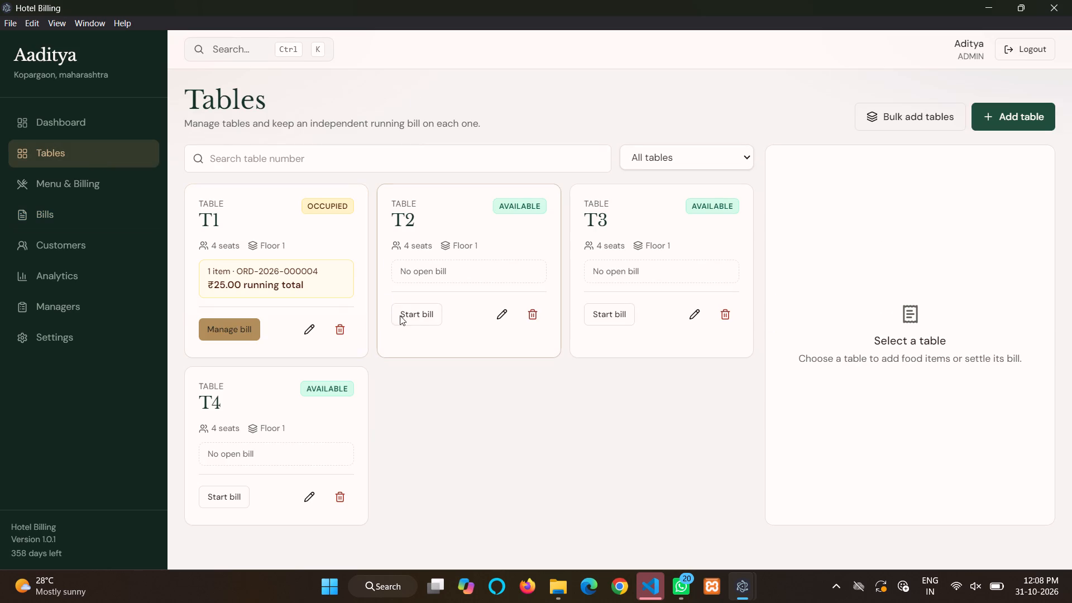
{"action": "left_click", "coordinate": [234, 324]}
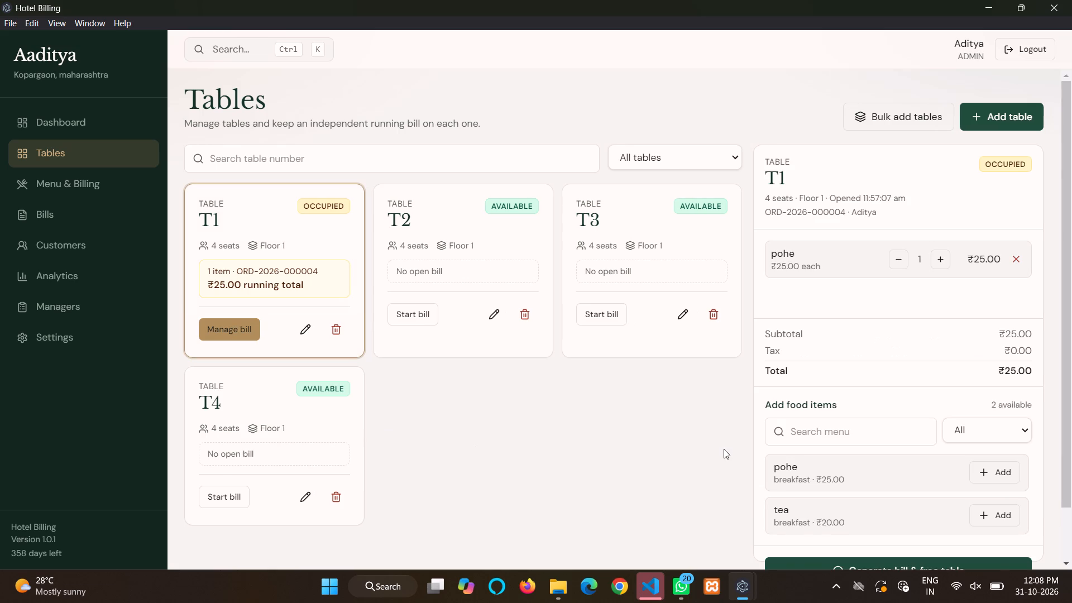
{"action": "scroll", "coordinate": [918, 430], "scroll_direction": "down", "scroll_amount": 2}
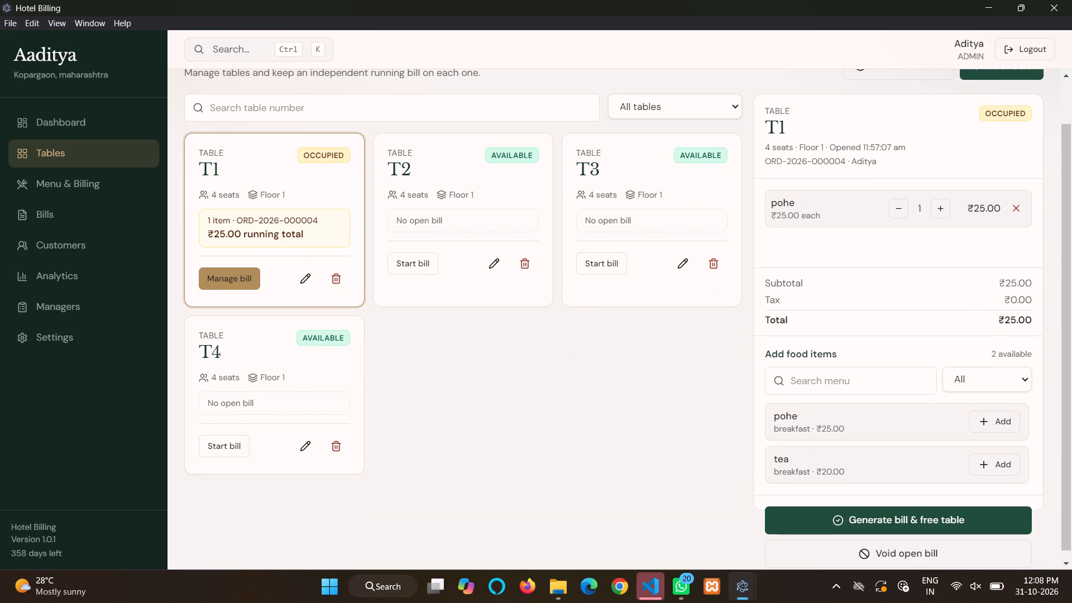
{"action": "scroll", "coordinate": [918, 430], "scroll_direction": "down", "scroll_amount": 1}
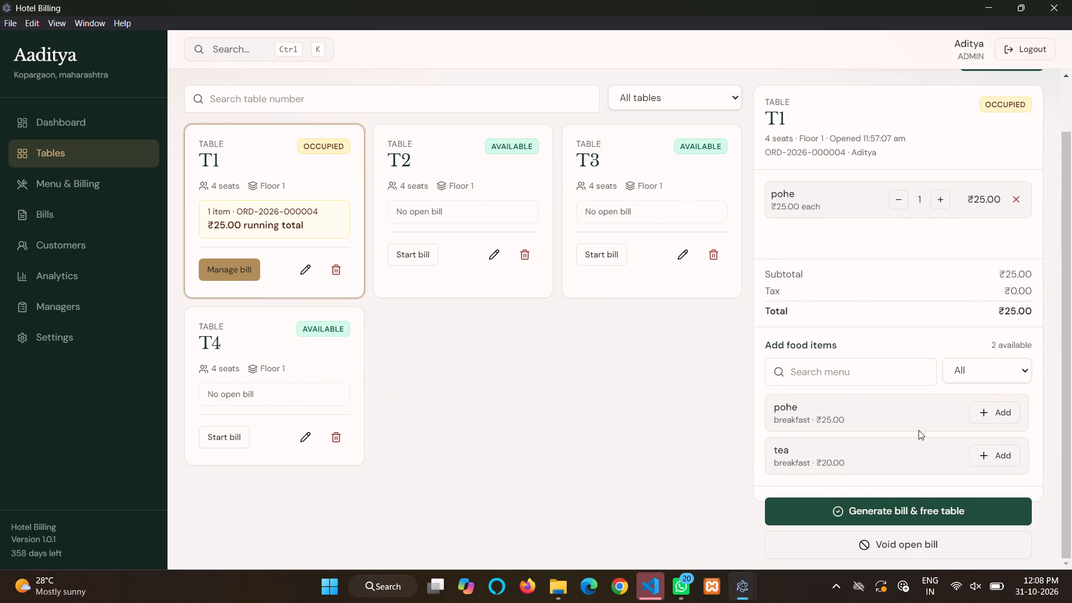
{"action": "left_click", "coordinate": [863, 508]}
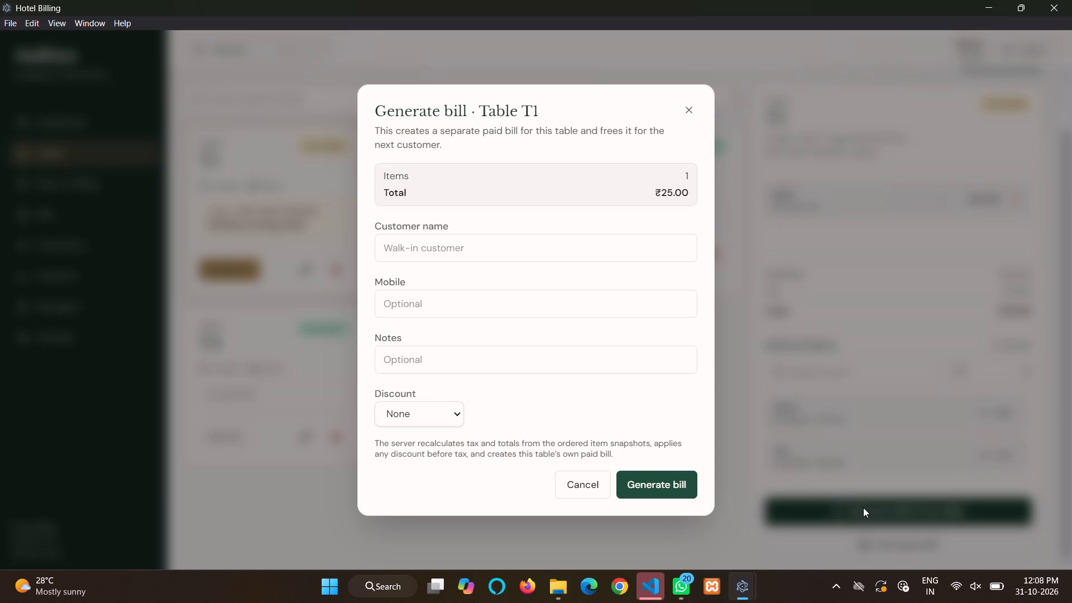
{"action": "left_click", "coordinate": [662, 486]}
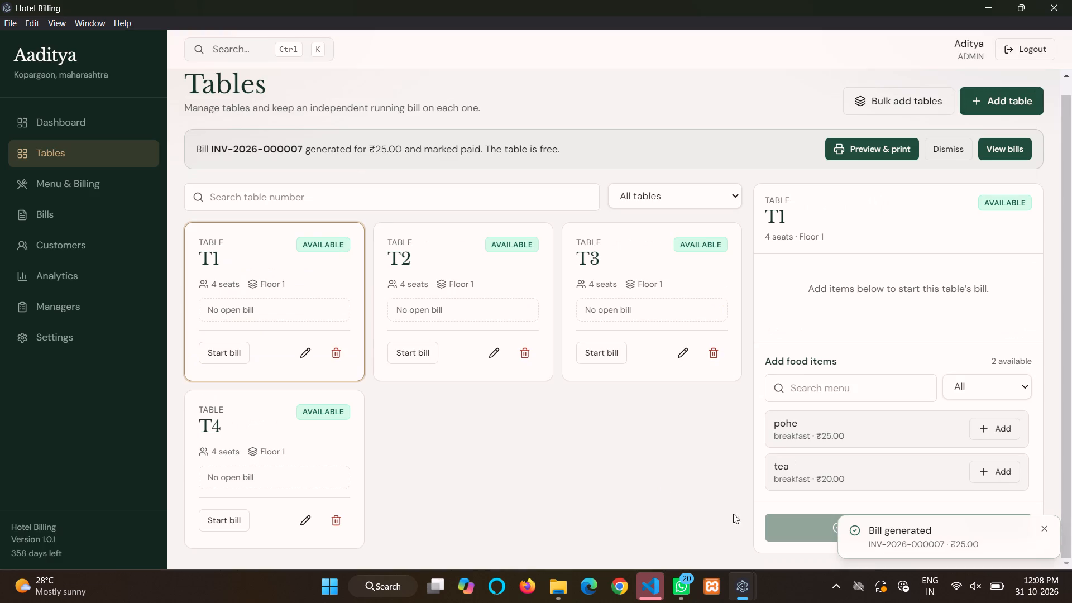
Preview the 58 mm receipt of table T1's new bill and close the preview without printing.
{"action": "left_click", "coordinate": [877, 148]}
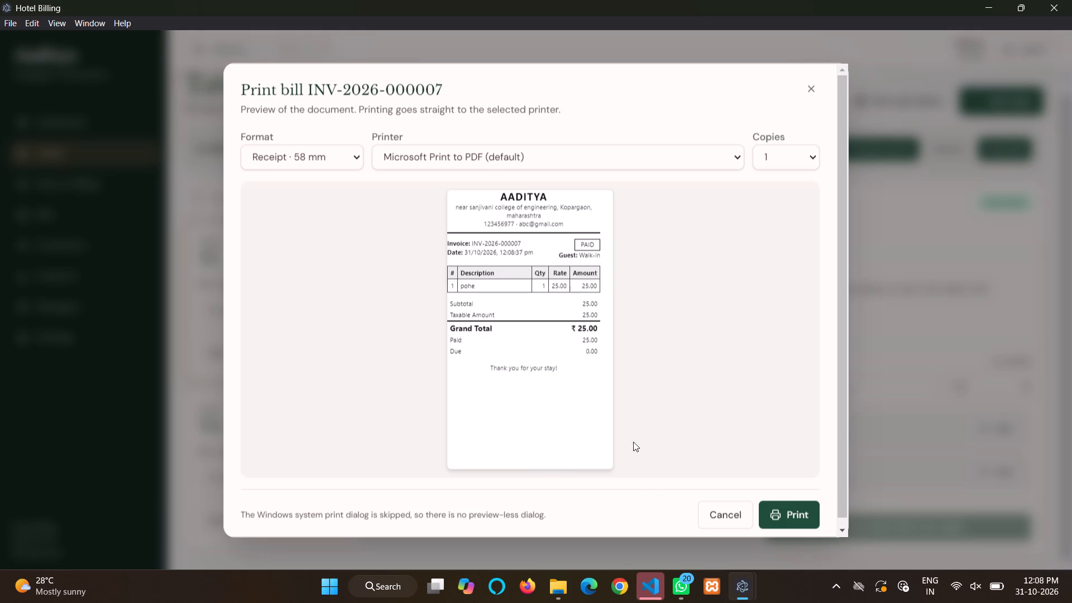
{"action": "left_click", "coordinate": [813, 88]}
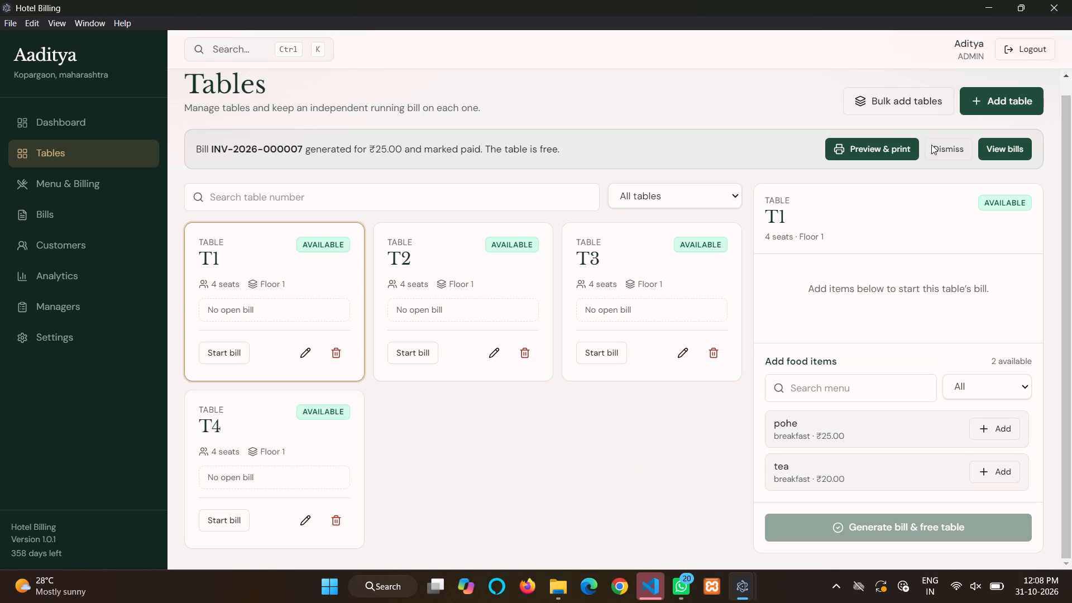
{"action": "left_click", "coordinate": [1004, 142]}
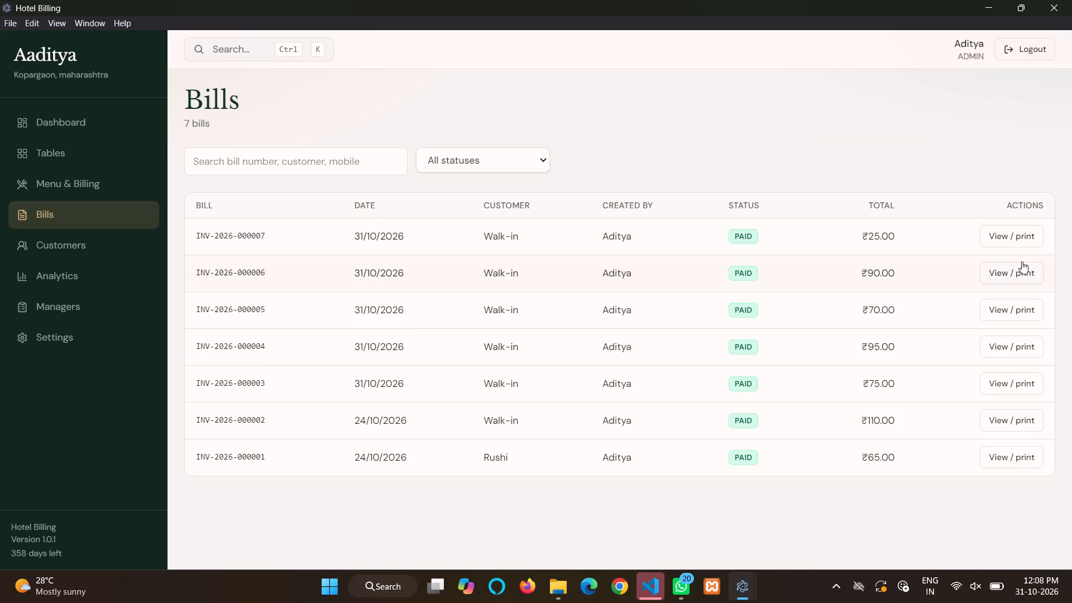
{"action": "left_click", "coordinate": [1008, 241]}
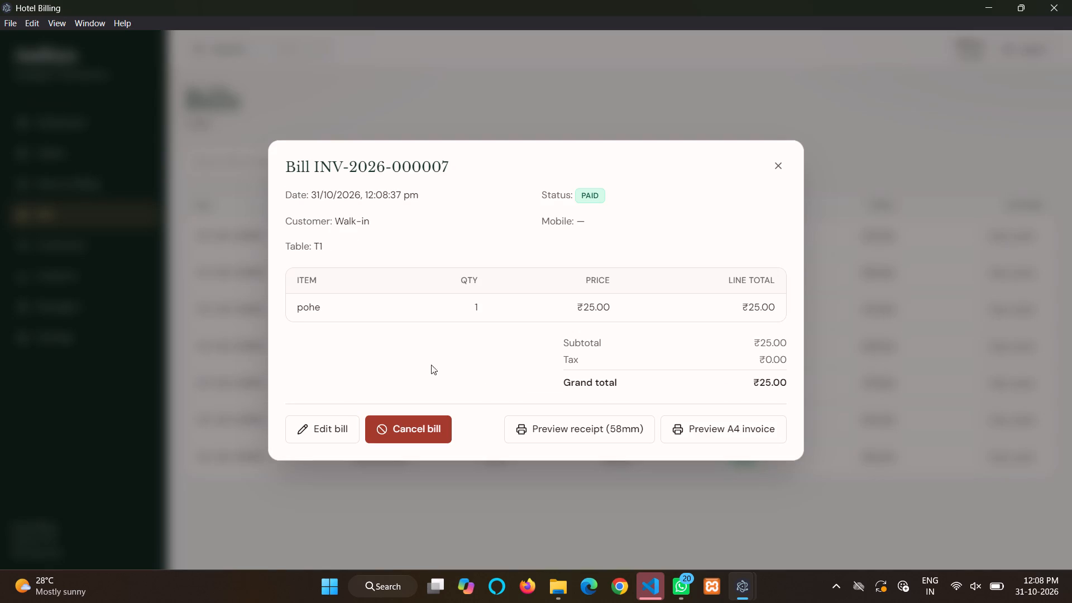
{"action": "left_click", "coordinate": [327, 432]}
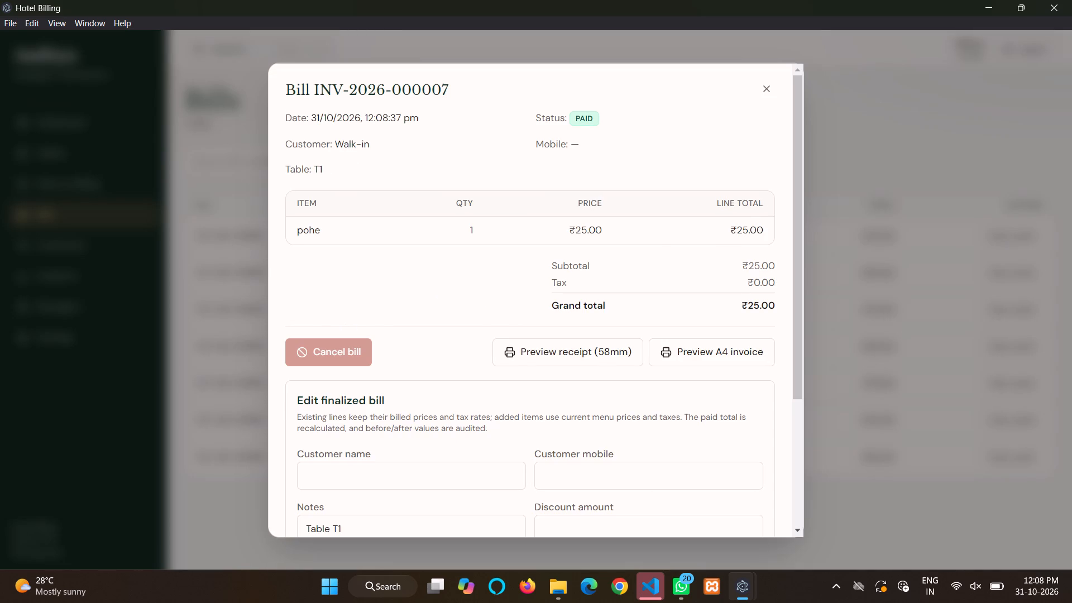
{"action": "scroll", "coordinate": [465, 433], "scroll_direction": "down", "scroll_amount": 4}
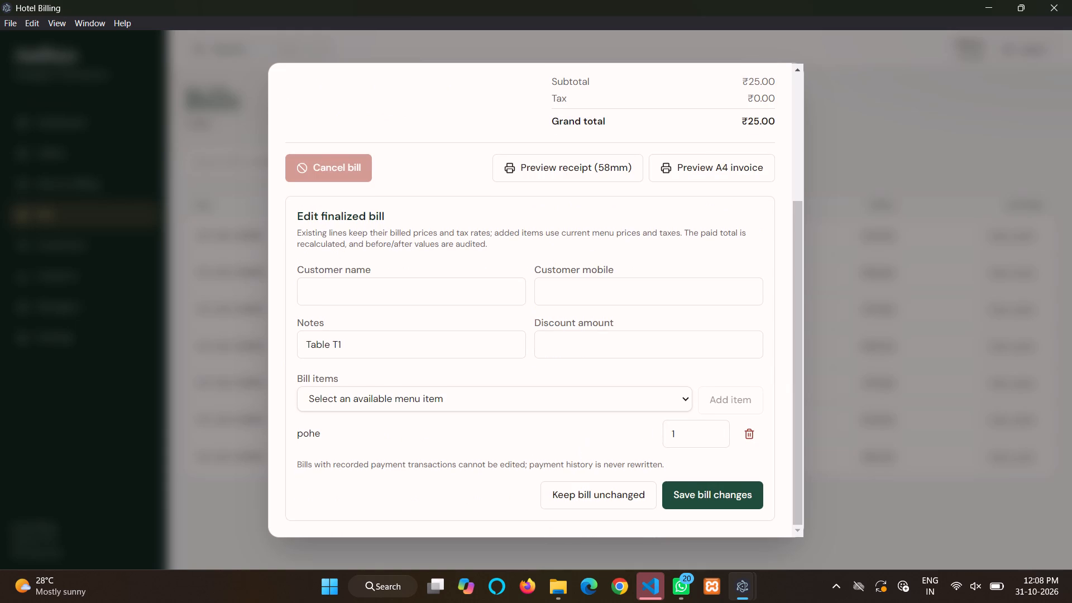
{"action": "left_click", "coordinate": [687, 432]}
{"action": "key", "text": "BackSpace"}
{"action": "key", "text": "3"}
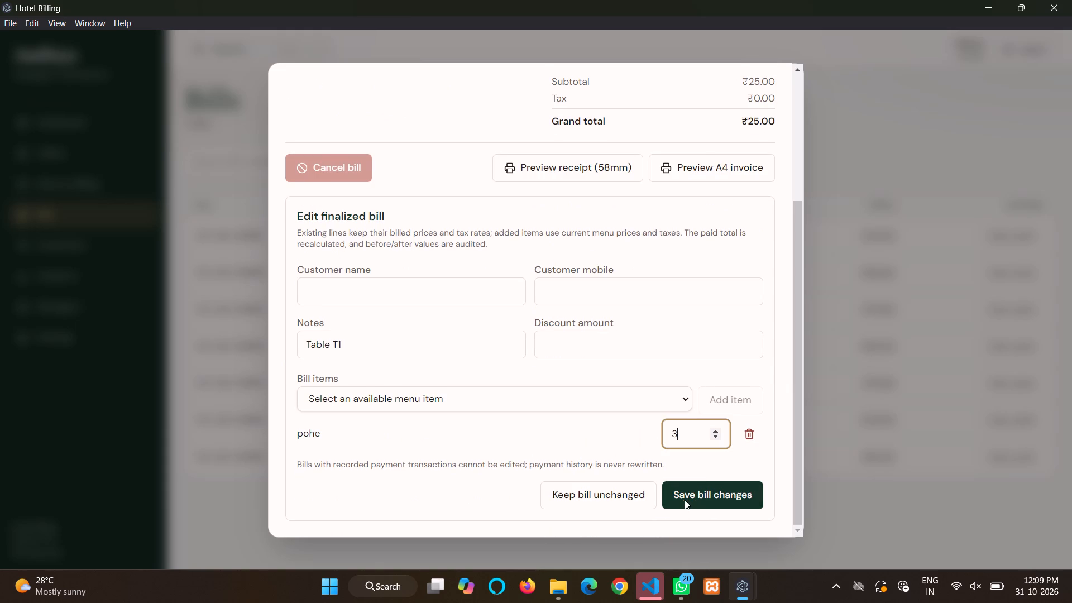
{"action": "left_click", "coordinate": [689, 497]}
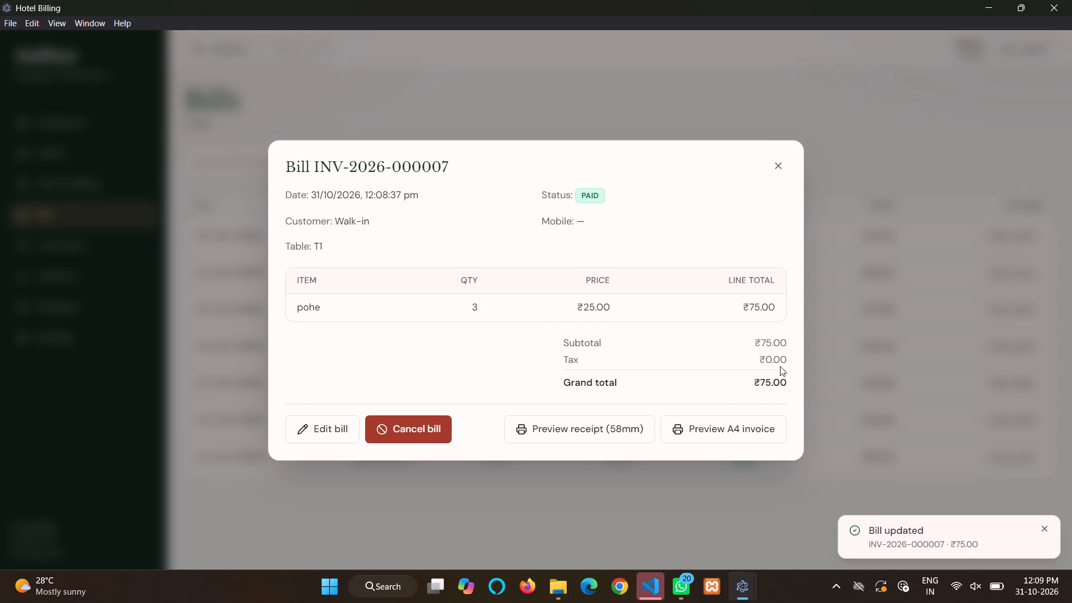
{"action": "left_click", "coordinate": [605, 433]}
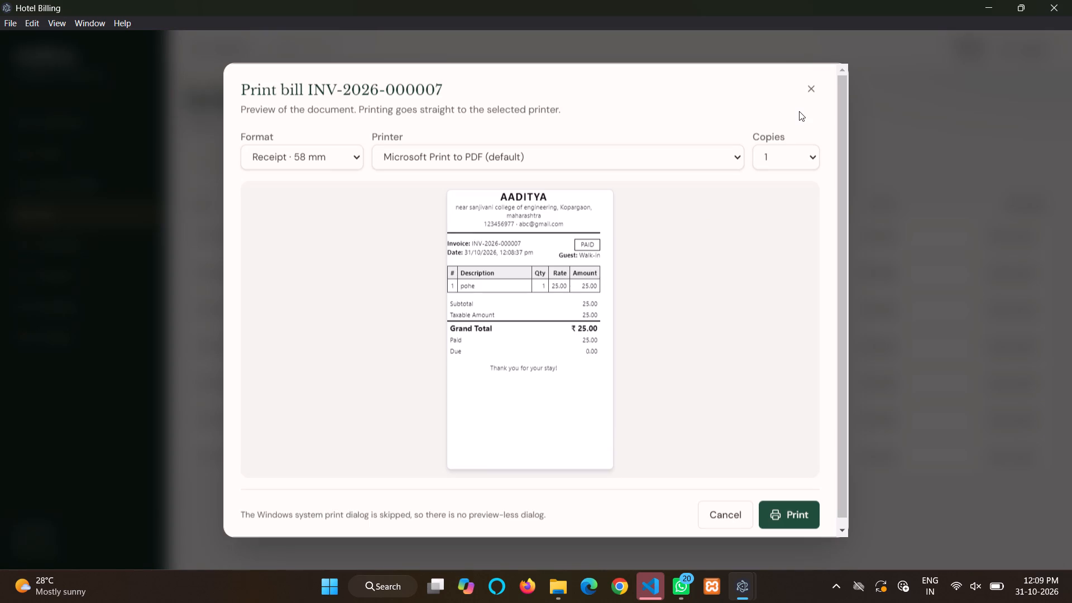
{"action": "left_click", "coordinate": [809, 88]}
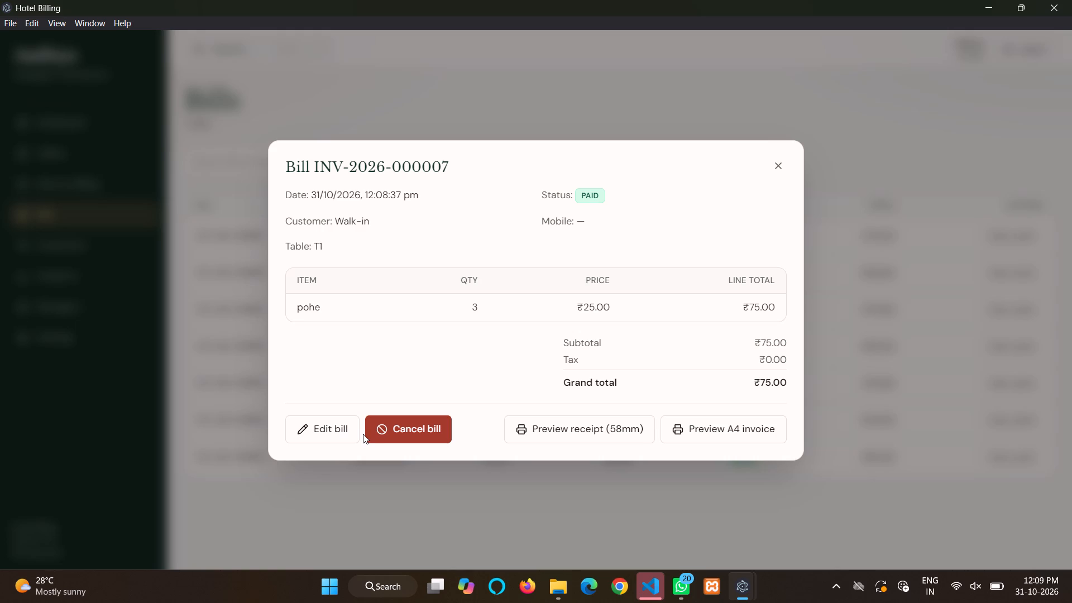
{"action": "left_click", "coordinate": [782, 165]}
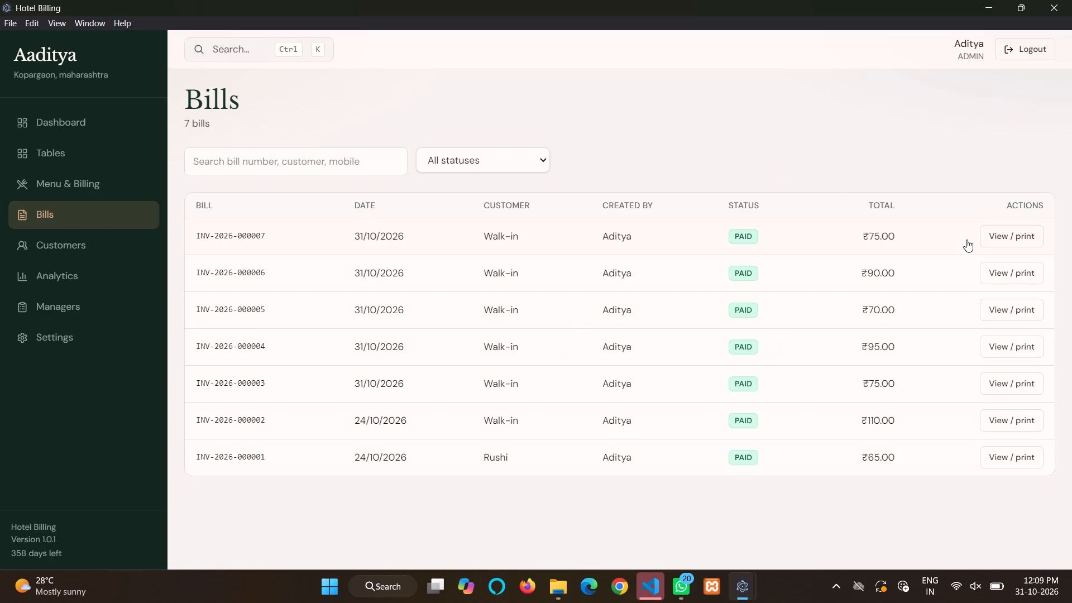
{"action": "left_click", "coordinate": [996, 236]}
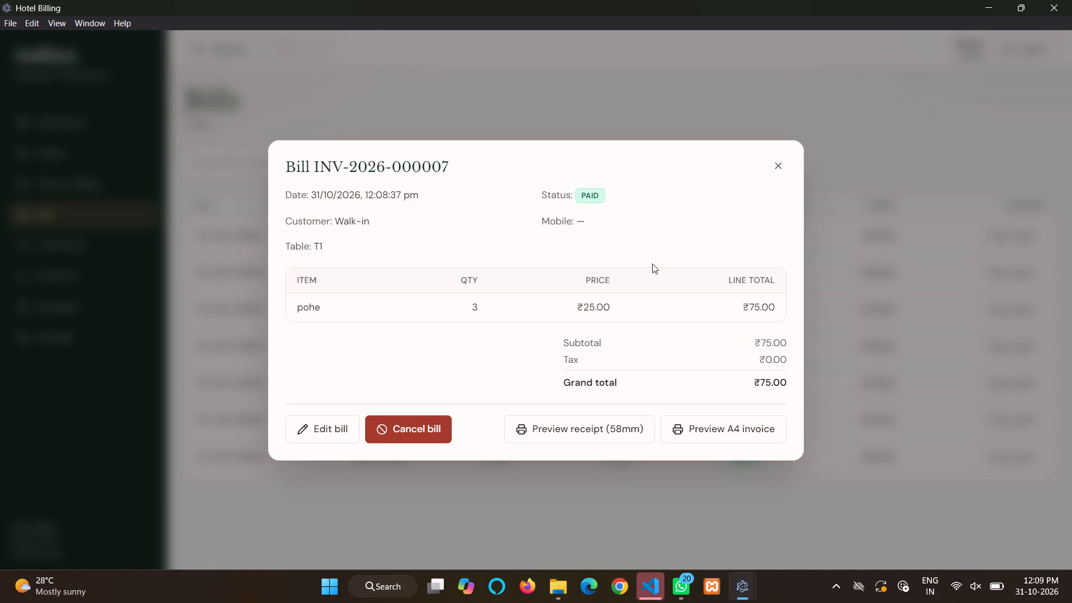
{"action": "left_click", "coordinate": [340, 420]}
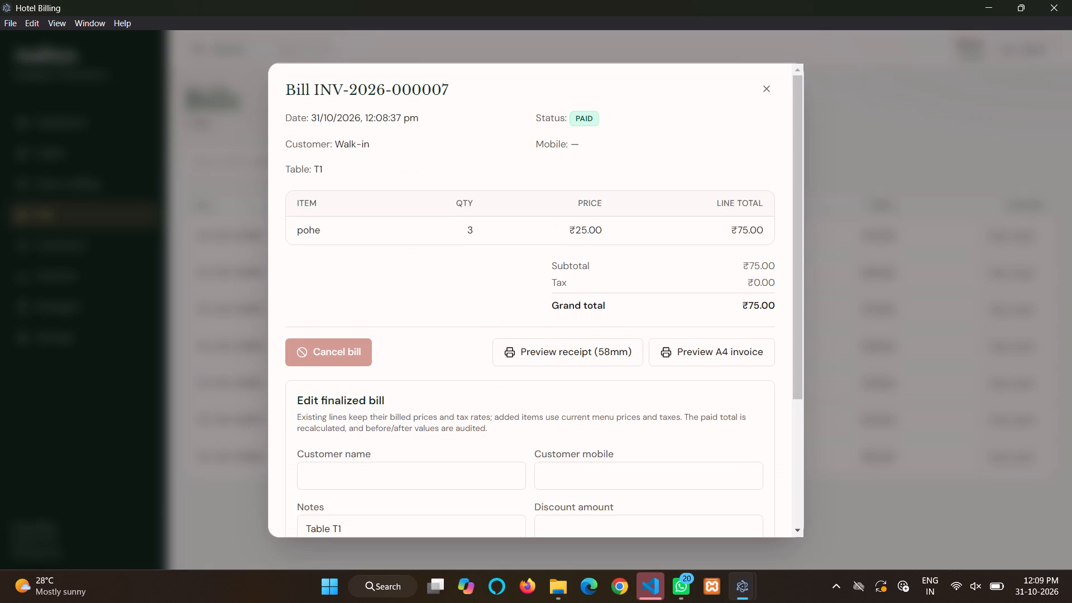
{"action": "scroll", "coordinate": [436, 467], "scroll_direction": "down", "scroll_amount": 3}
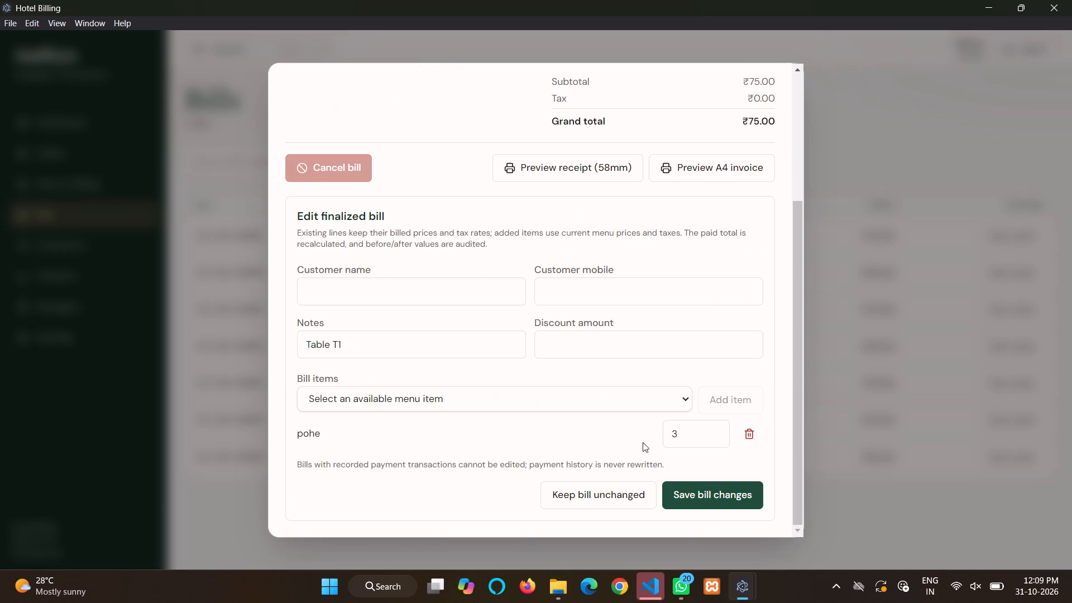
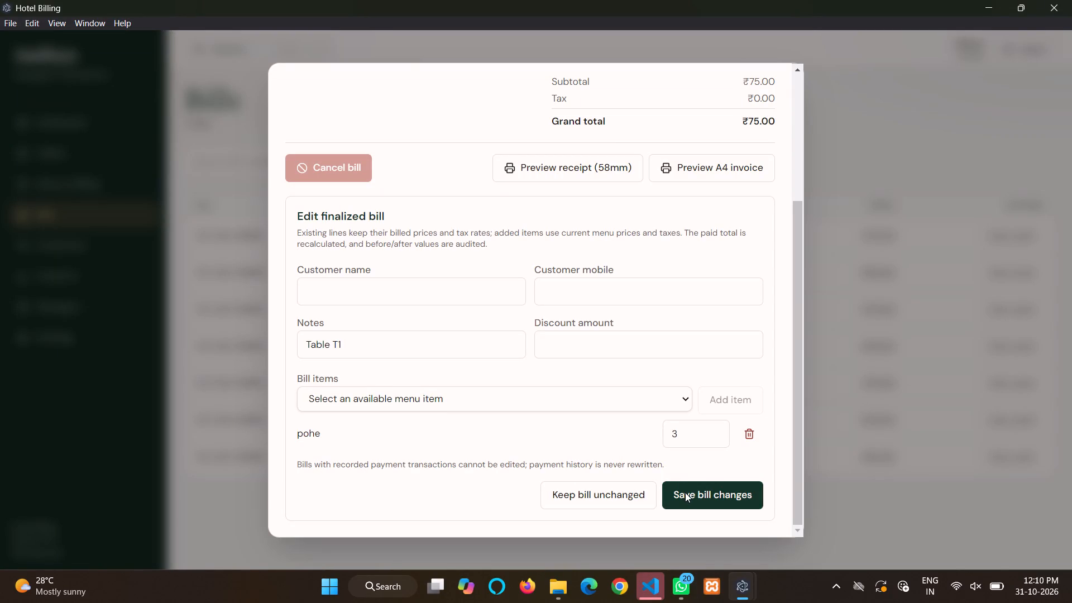
{"action": "left_click", "coordinate": [685, 492]}
{"action": "left_click", "coordinate": [901, 234]}
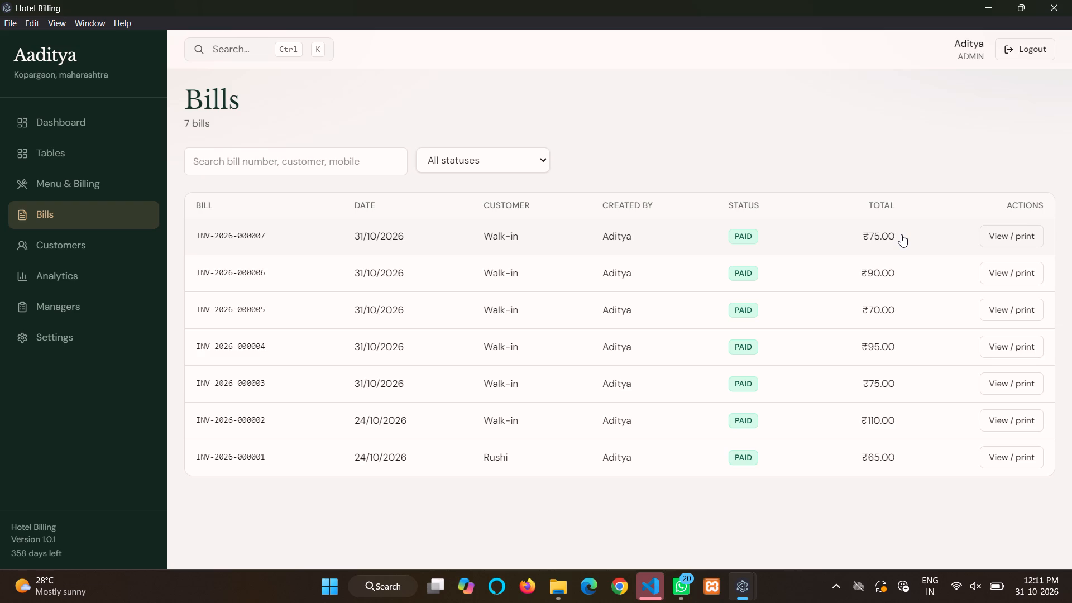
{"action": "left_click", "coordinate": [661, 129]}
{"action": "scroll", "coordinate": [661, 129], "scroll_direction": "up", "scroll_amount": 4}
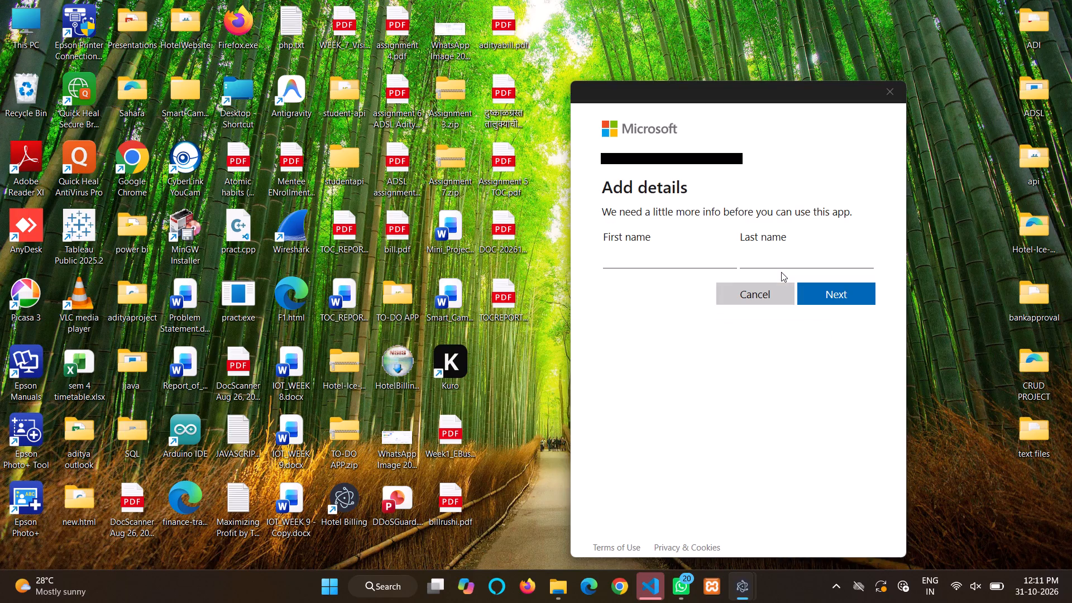